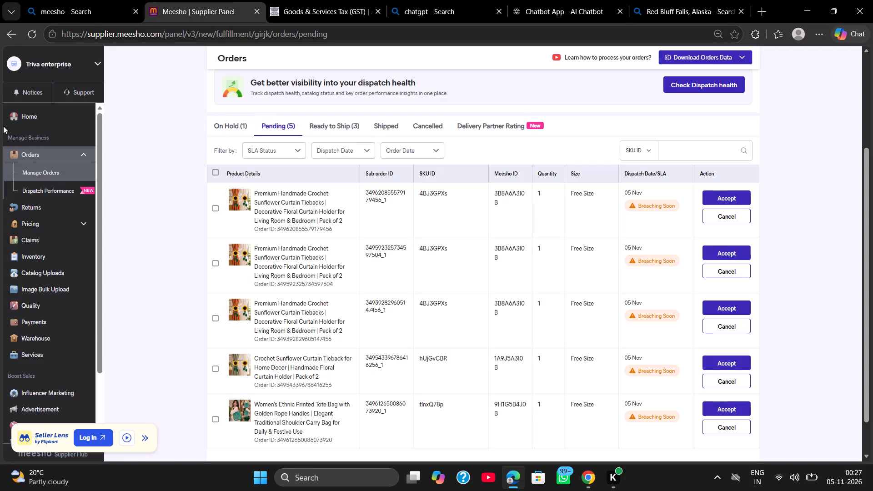
{"action": "left_click", "coordinate": [36, 253]}
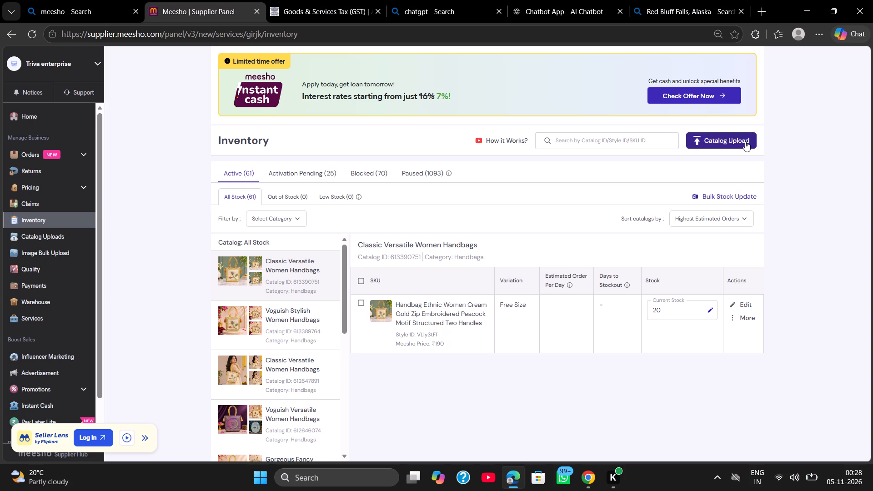
{"action": "left_click", "coordinate": [745, 141]}
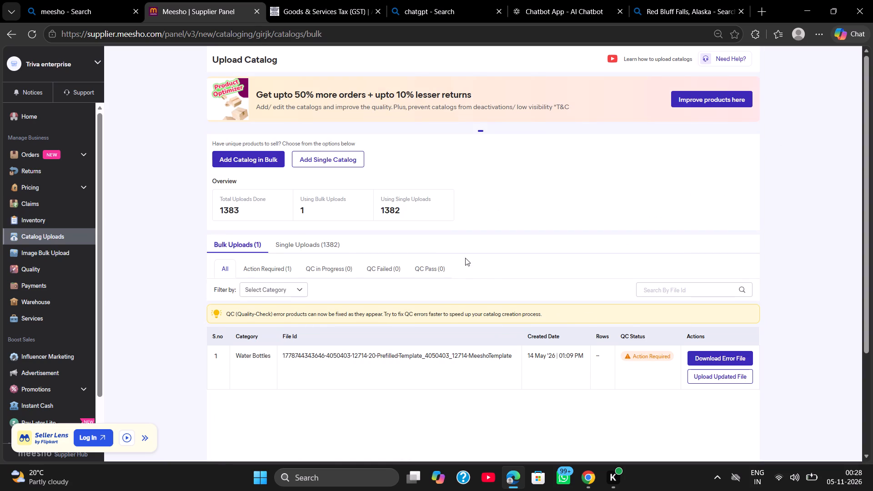
{"action": "left_click", "coordinate": [323, 157]}
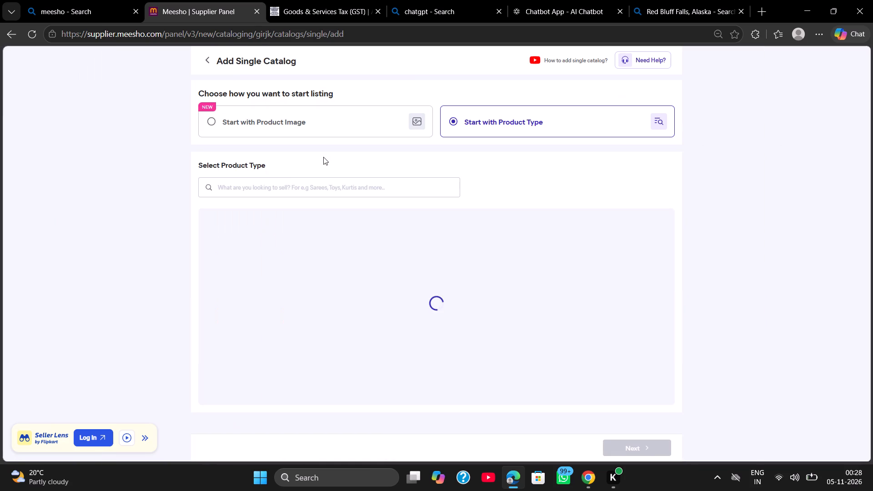
Start the listing with a product image, uploading the lavender-background bag picture Luxurious Embroidered Tote Still Life.
{"action": "left_click", "coordinate": [279, 119]}
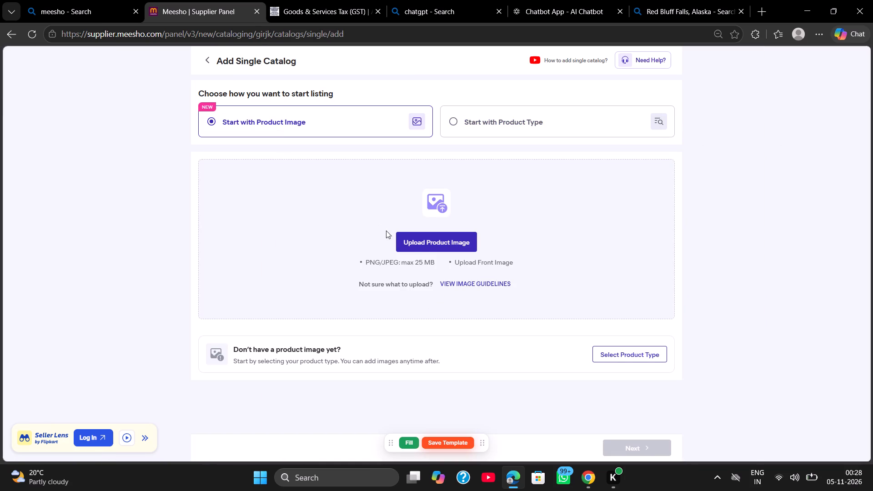
{"action": "left_click", "coordinate": [426, 242]}
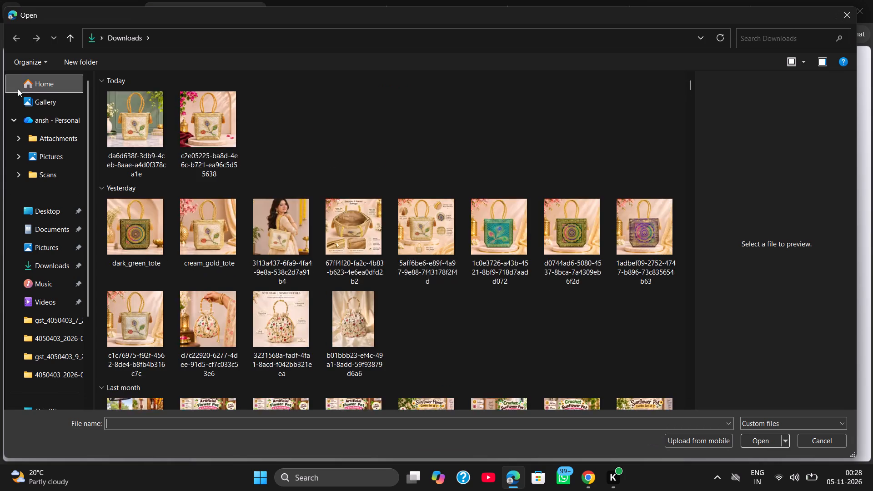
{"action": "double_click", "coordinate": [130, 117]}
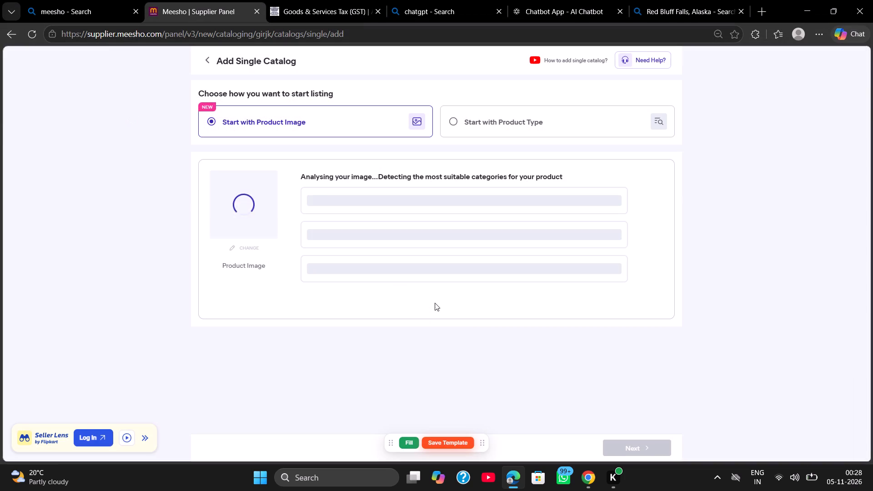
{"action": "scroll", "coordinate": [614, 419], "scroll_direction": "down", "scroll_amount": 2}
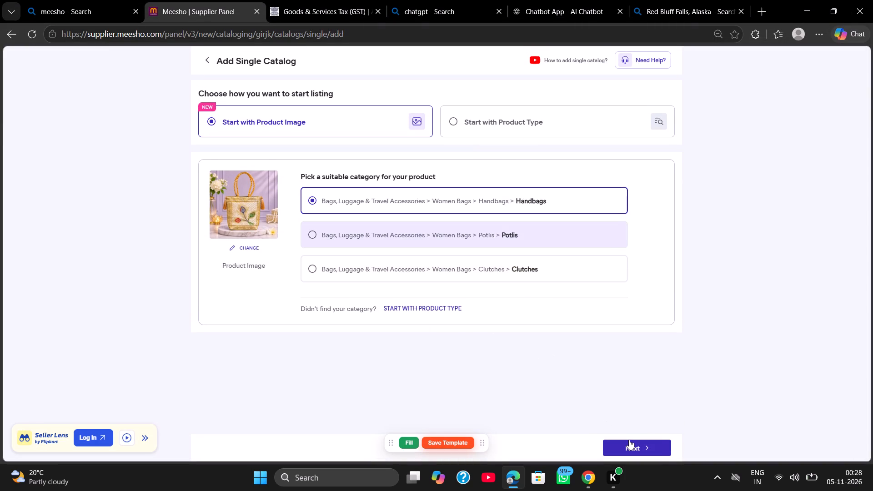
Continue the listing with the suggested Women Bags > Handbags category.
{"action": "left_click", "coordinate": [629, 440]}
{"action": "scroll", "coordinate": [585, 380], "scroll_direction": "down", "scroll_amount": 1}
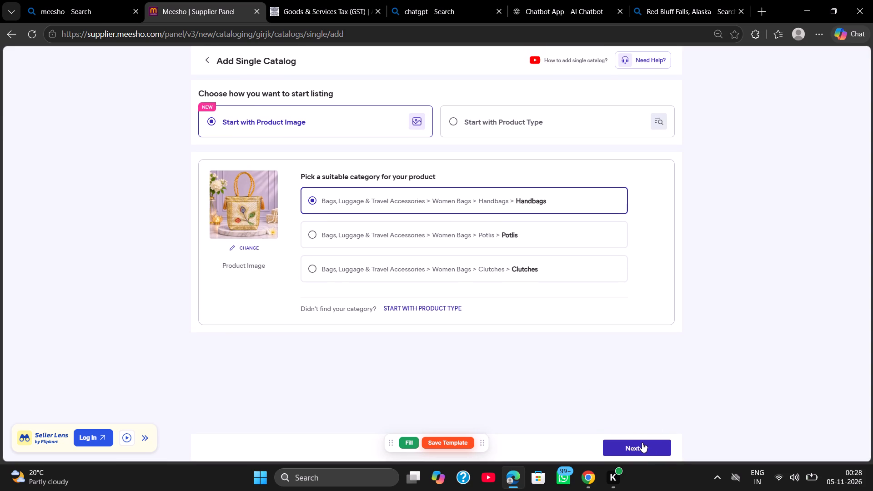
{"action": "left_click", "coordinate": [642, 442]}
{"action": "scroll", "coordinate": [575, 351], "scroll_direction": "down", "scroll_amount": 1}
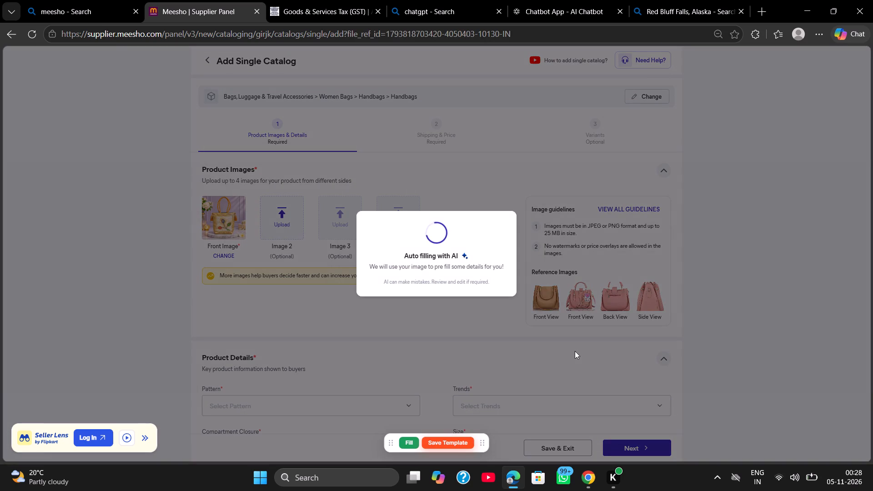
{"action": "scroll", "coordinate": [575, 351], "scroll_direction": "down", "scroll_amount": 1}
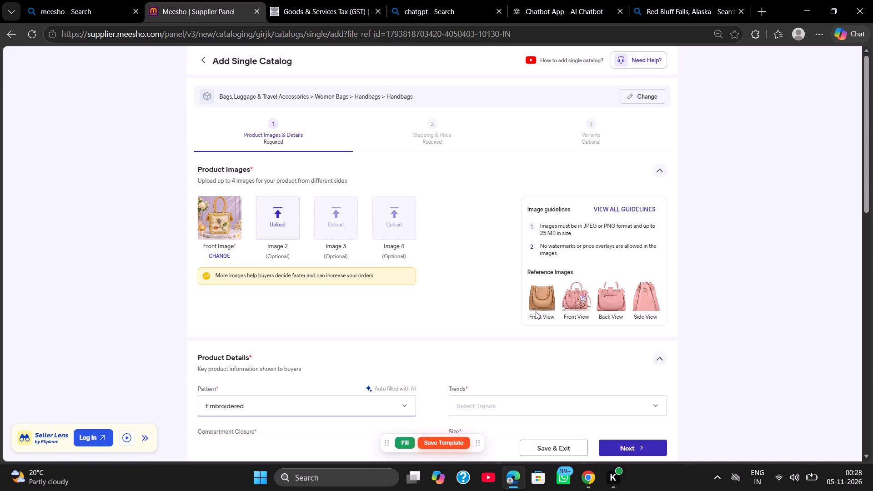
Upload the open-bag interior picture as Image 2, the model picture as Image 3 and the labelled features picture as Image 4.
{"action": "left_click", "coordinate": [281, 205]}
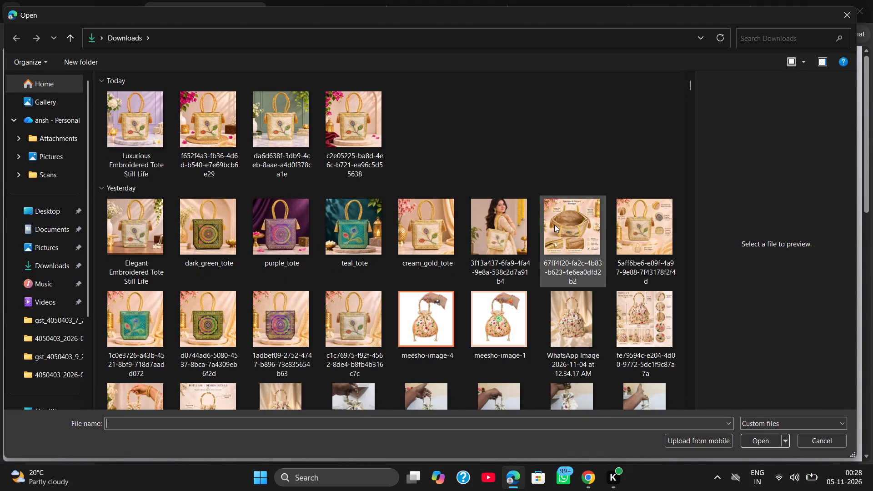
{"action": "double_click", "coordinate": [558, 231]}
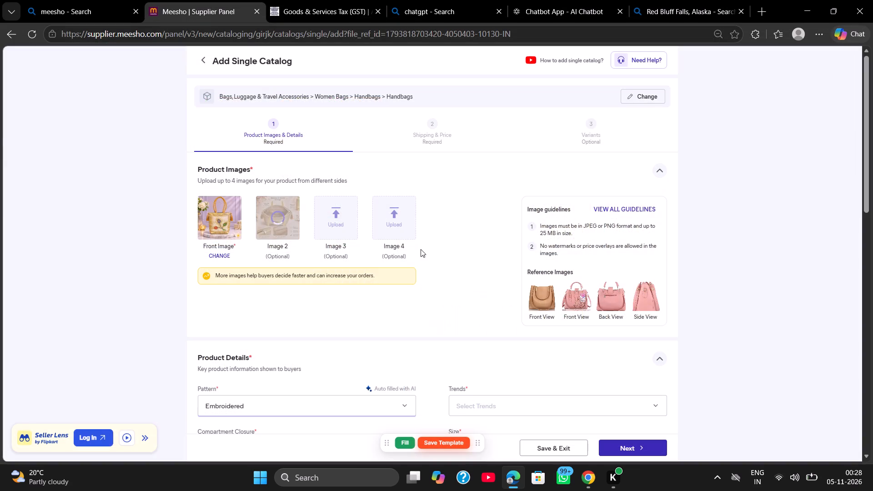
{"action": "left_click", "coordinate": [326, 224]}
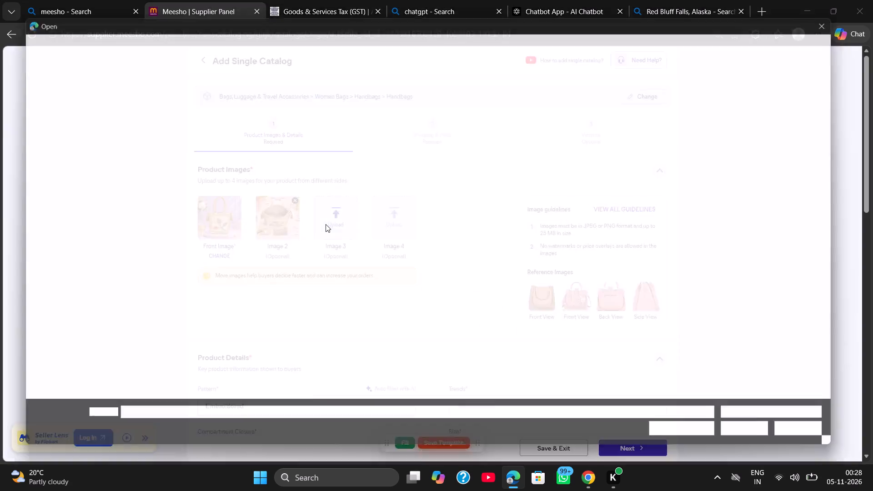
{"action": "double_click", "coordinate": [482, 243]}
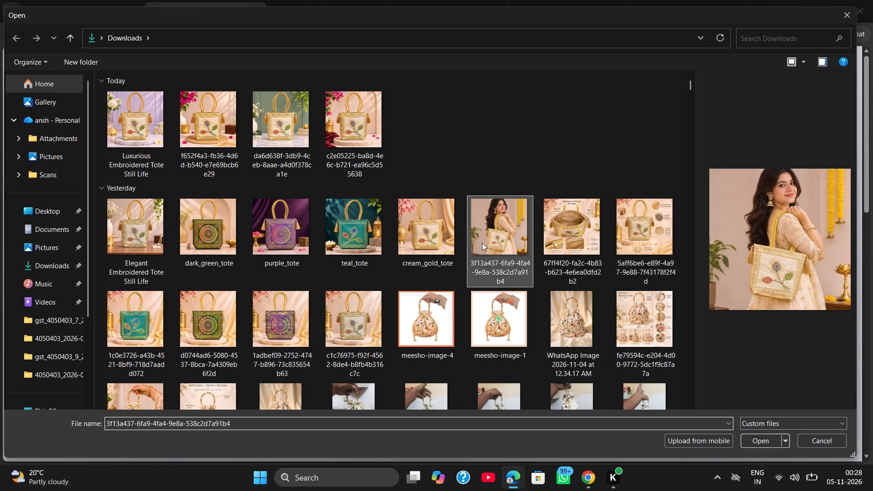
{"action": "left_click", "coordinate": [395, 224]}
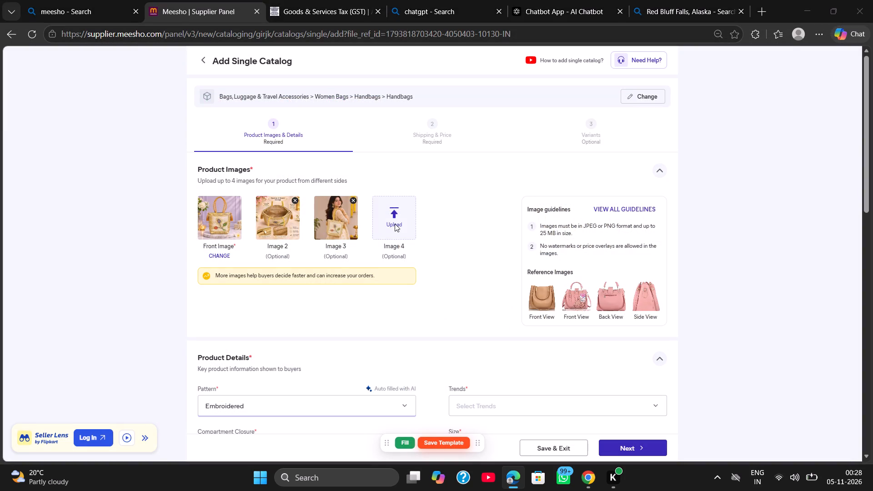
{"action": "double_click", "coordinate": [642, 229]}
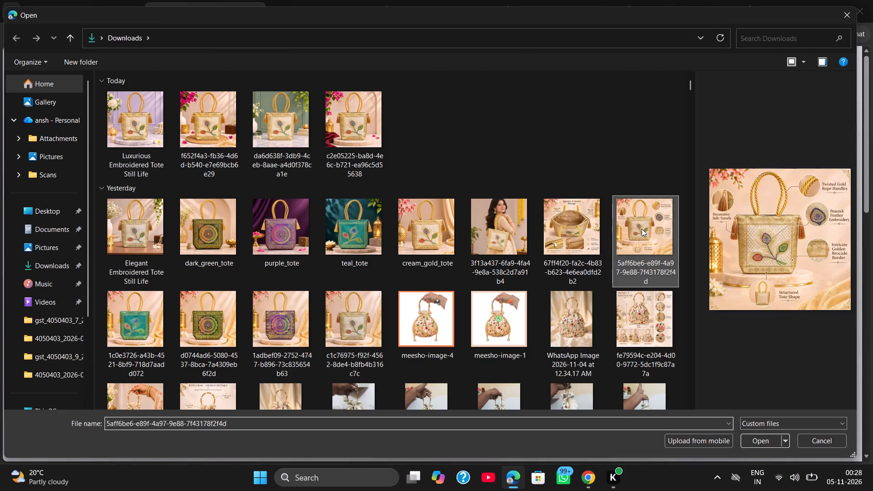
In Product Details, set Compartment Closure to Zip, Size to Free Size and Trends to Tote.
{"action": "scroll", "coordinate": [505, 257], "scroll_direction": "down", "scroll_amount": 2}
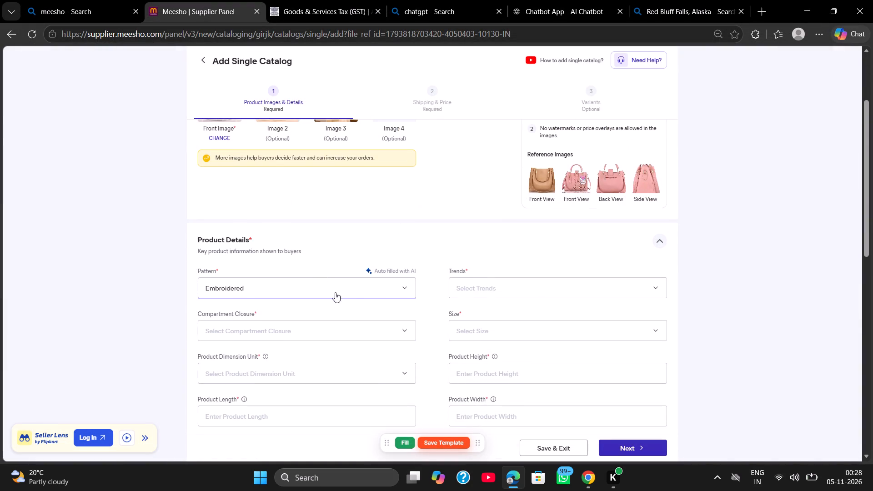
{"action": "scroll", "coordinate": [338, 324], "scroll_direction": "down", "scroll_amount": 1}
{"action": "left_click", "coordinate": [326, 292]}
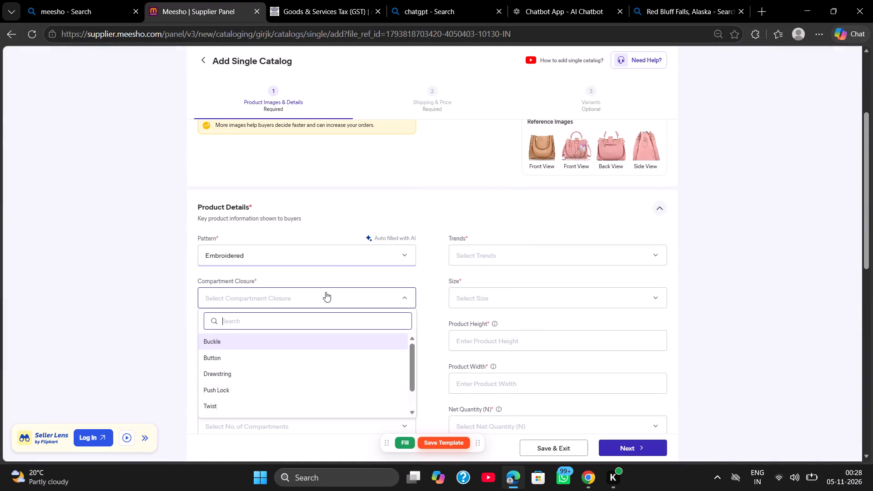
{"action": "scroll", "coordinate": [230, 384], "scroll_direction": "down", "scroll_amount": 2}
{"action": "left_click", "coordinate": [227, 409]}
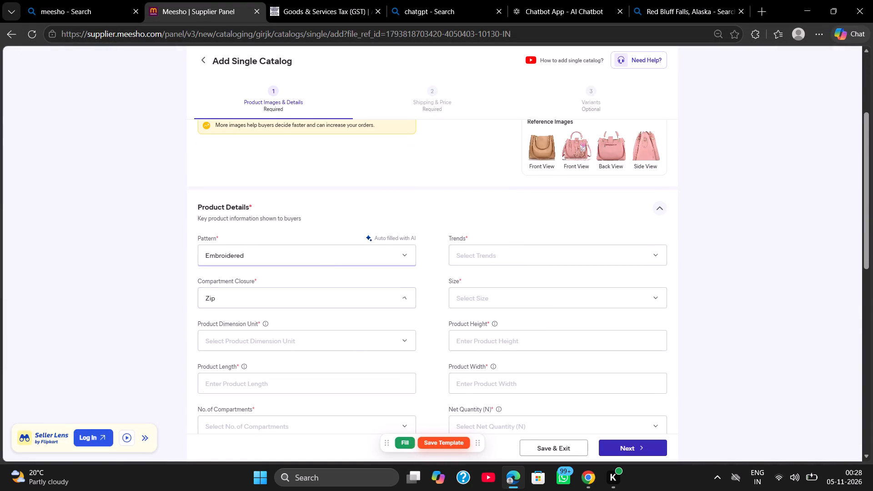
{"action": "left_click", "coordinate": [517, 291]}
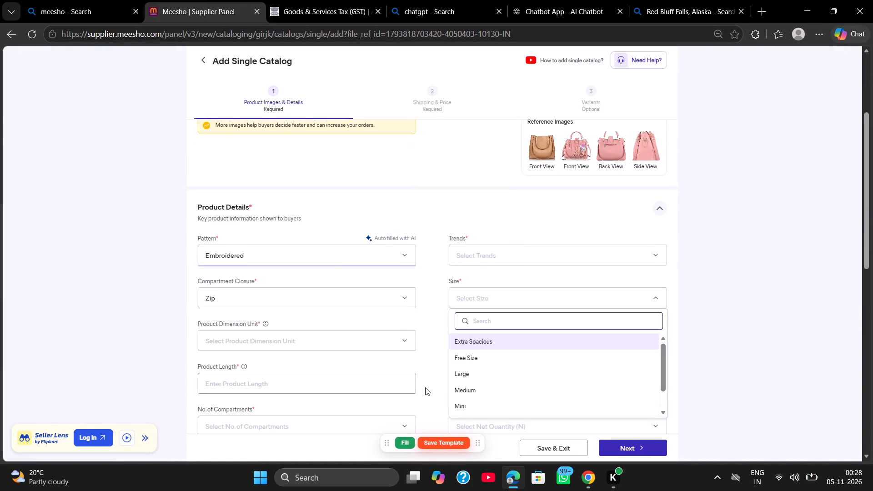
{"action": "left_click", "coordinate": [480, 359]}
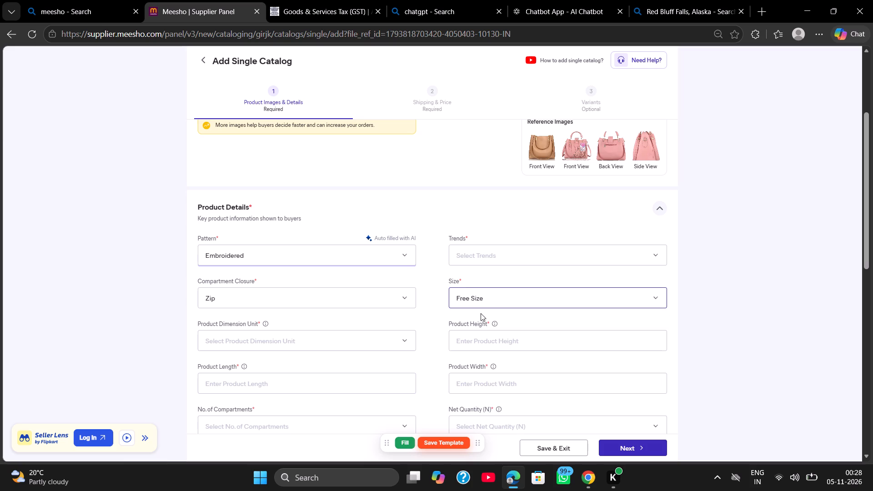
{"action": "left_click", "coordinate": [489, 260]}
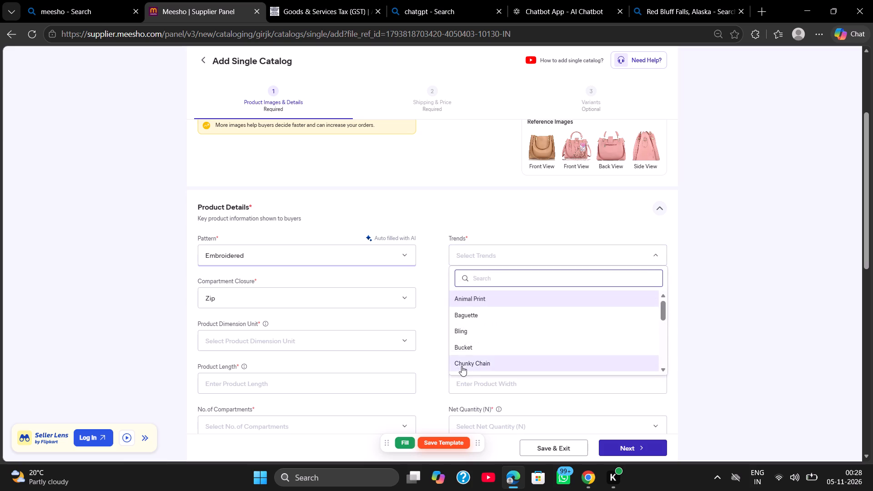
{"action": "scroll", "coordinate": [462, 366], "scroll_direction": "down", "scroll_amount": 8}
{"action": "double_click", "coordinate": [474, 364]}
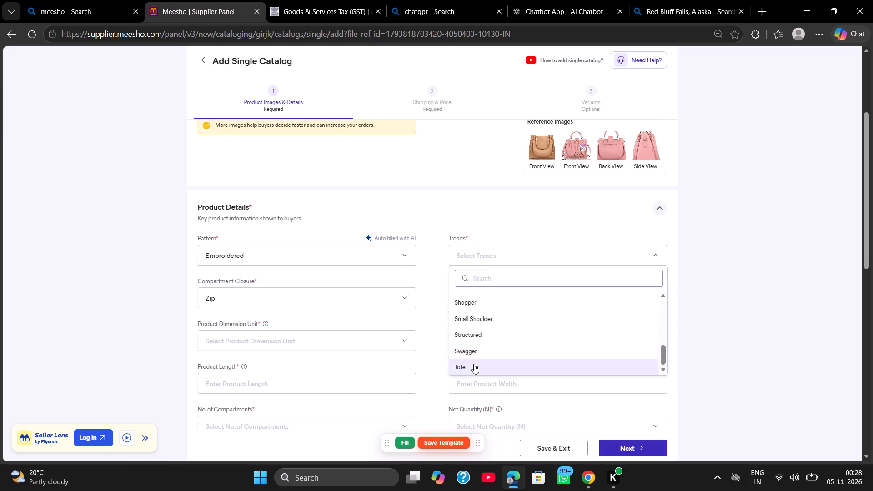
Set the product dimension unit to inch, with height 10, length 10 and width 2.
{"action": "left_click", "coordinate": [336, 337]}
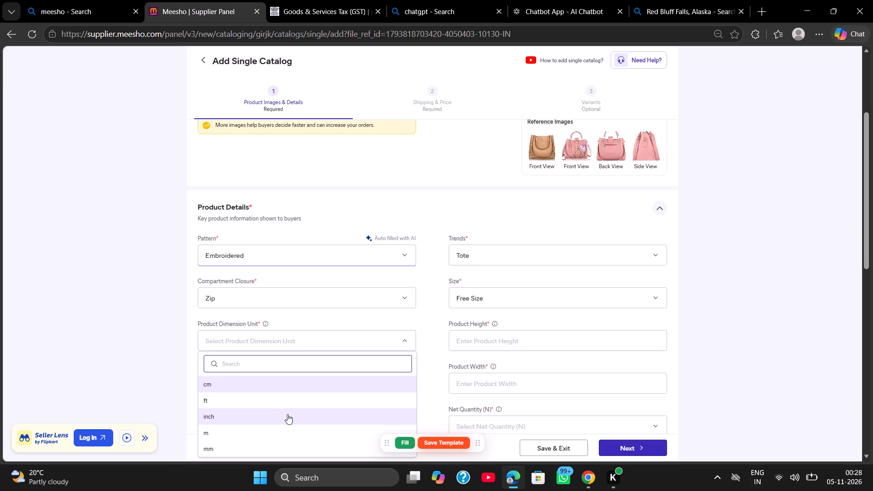
{"action": "left_click", "coordinate": [287, 414]}
{"action": "left_click", "coordinate": [482, 340]}
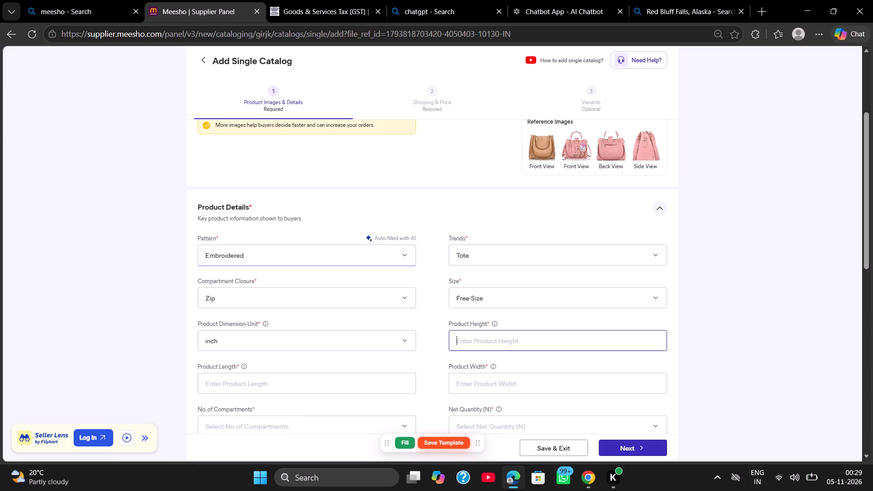
{"action": "type", "text": "10"}
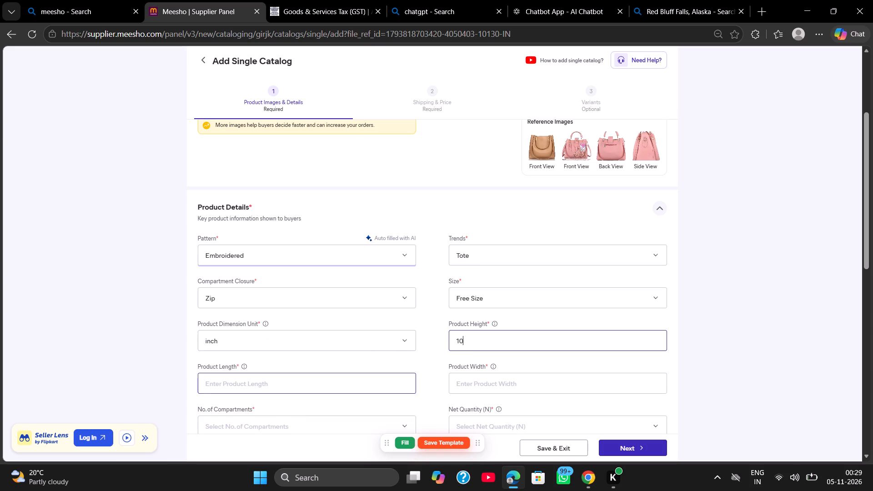
{"action": "left_click", "coordinate": [341, 379]}
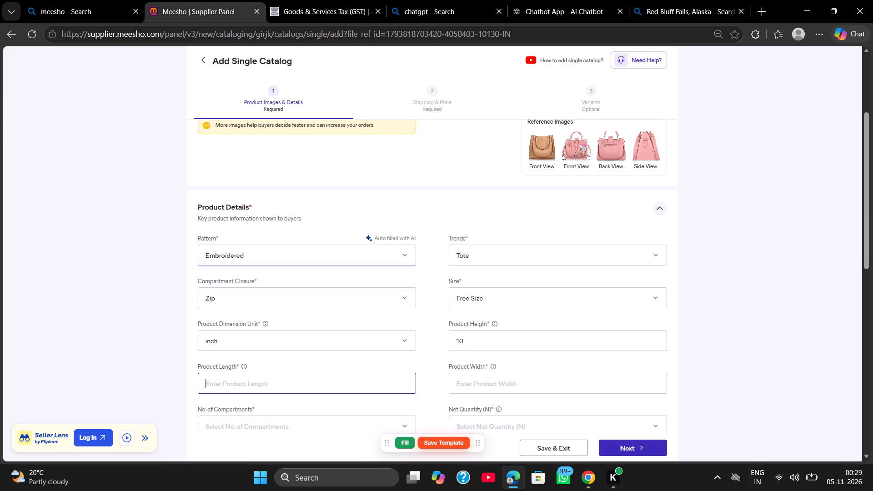
{"action": "type", "text": "10"}
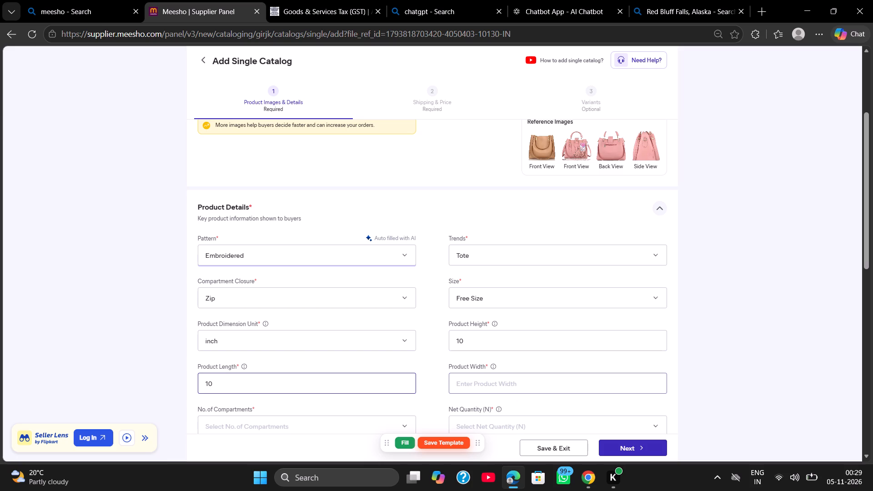
{"action": "left_click", "coordinate": [513, 387]}
{"action": "key", "text": "2"}
Set No. of Compartments to 2 and Net Quantity (N) to 1.
{"action": "scroll", "coordinate": [442, 384], "scroll_direction": "down", "scroll_amount": 1}
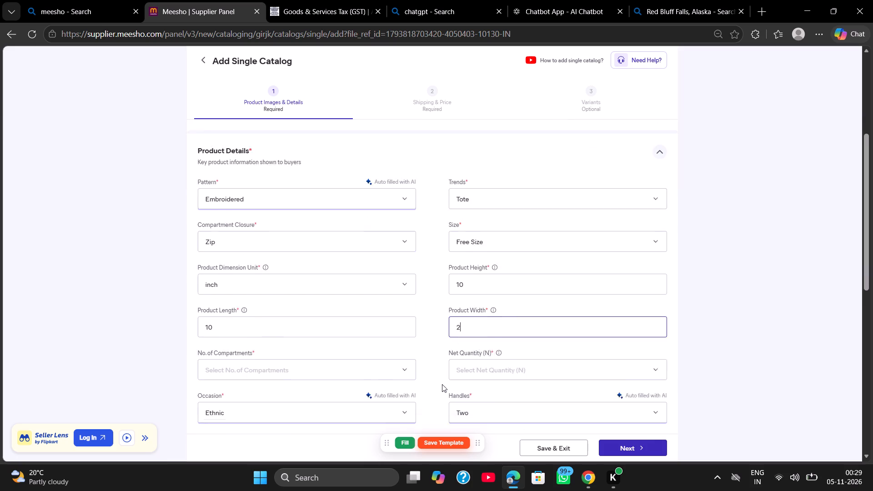
{"action": "scroll", "coordinate": [442, 384], "scroll_direction": "down", "scroll_amount": 1}
{"action": "left_click", "coordinate": [339, 353]}
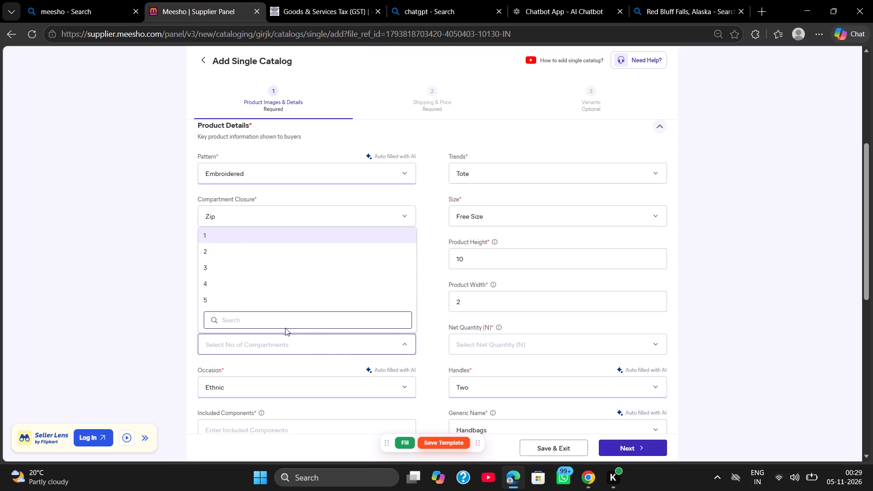
{"action": "left_click", "coordinate": [216, 256]}
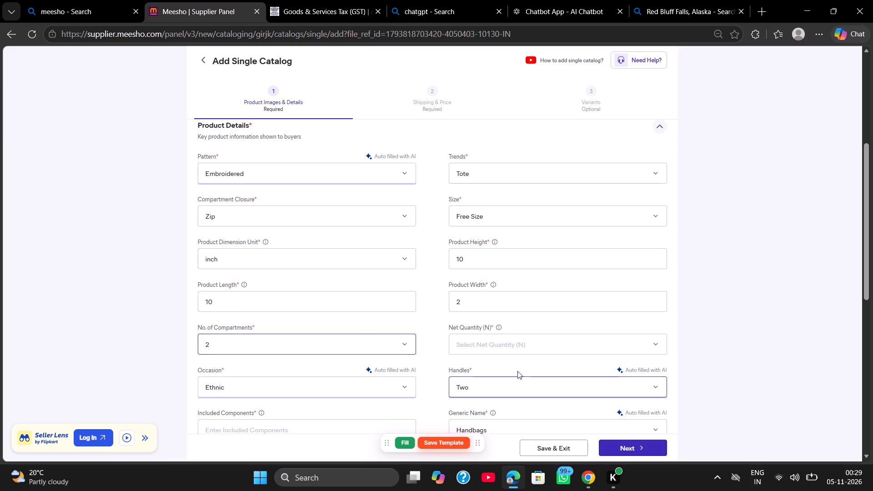
{"action": "left_click", "coordinate": [518, 351]}
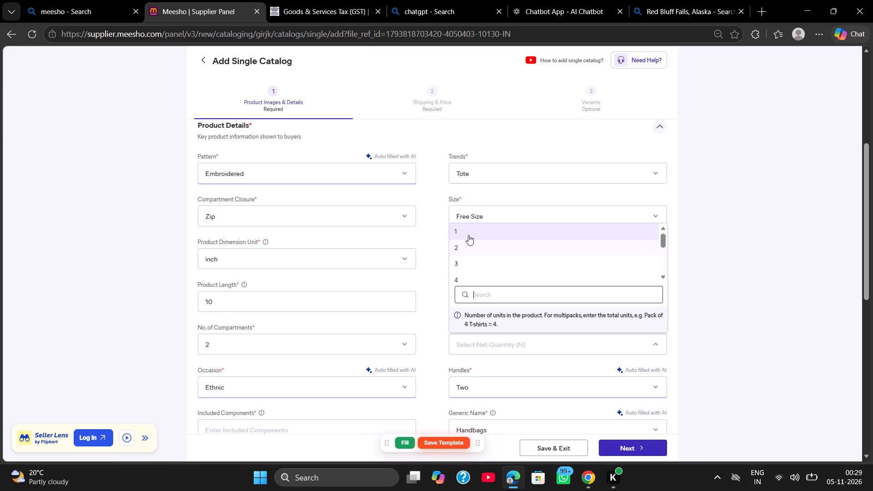
{"action": "left_click", "coordinate": [468, 235]}
Enter handbag as the included components and set the net weight to 100 gms.
{"action": "scroll", "coordinate": [433, 363], "scroll_direction": "down", "scroll_amount": 1}
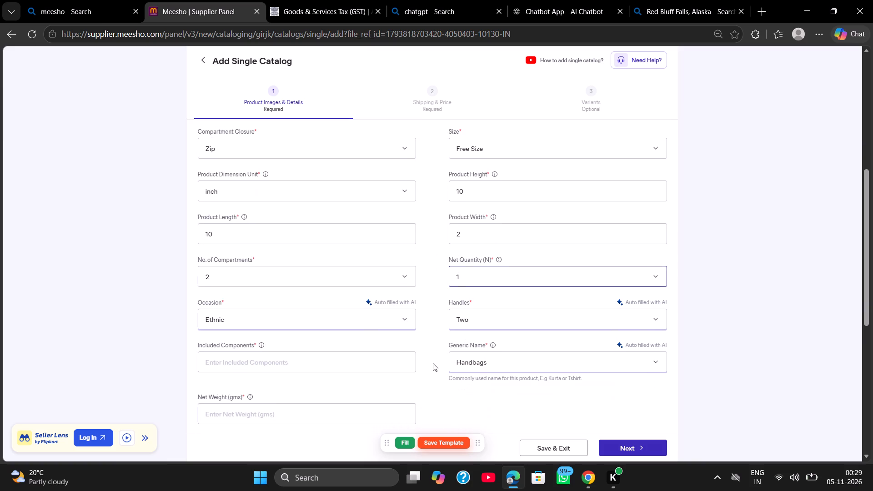
{"action": "left_click", "coordinate": [364, 356]}
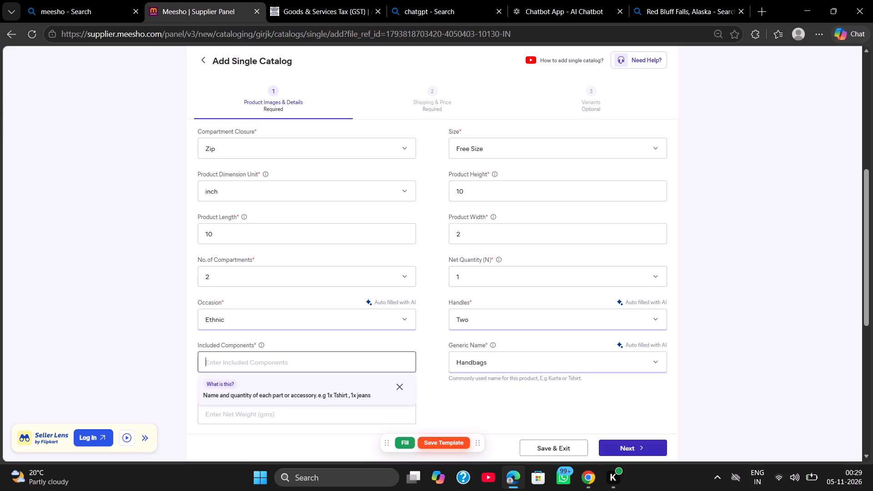
{"action": "type", "text": "han"}
{"action": "key", "text": "d"}
{"action": "type", "text": "bag"}
{"action": "scroll", "coordinate": [423, 367], "scroll_direction": "down", "scroll_amount": 1}
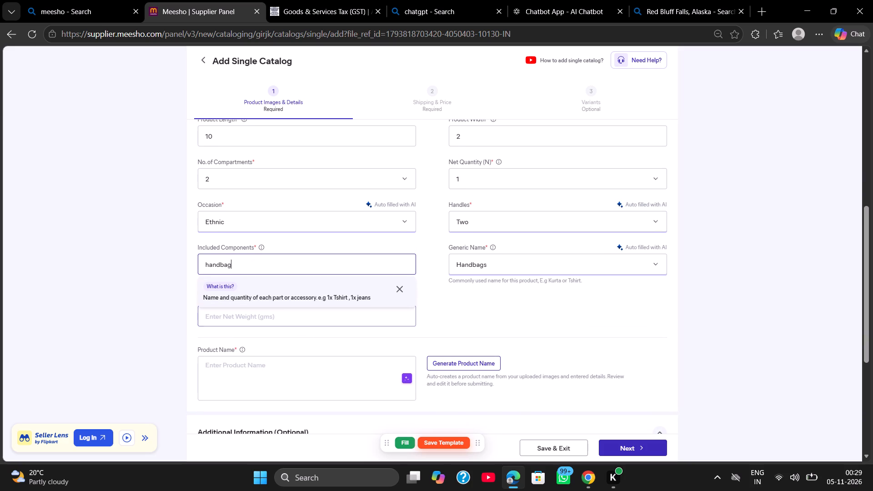
{"action": "left_click", "coordinate": [297, 321]}
{"action": "left_click", "coordinate": [297, 321]}
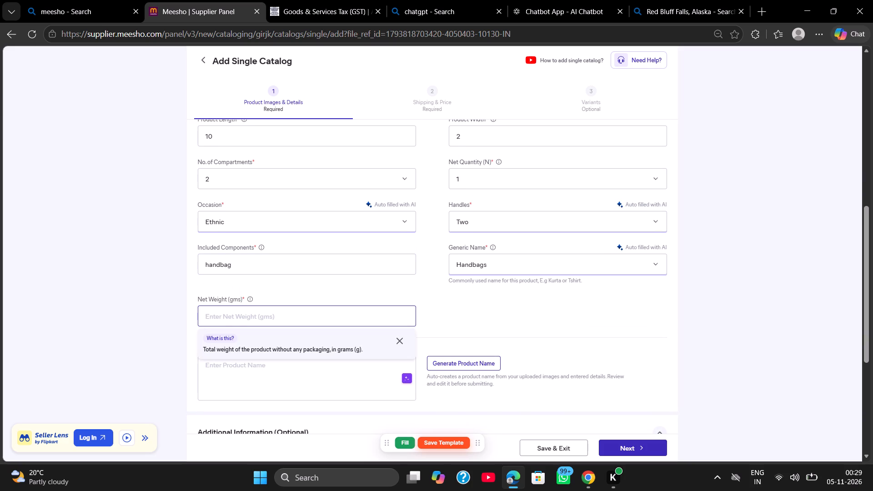
{"action": "type", "text": "100"}
Auto-generate the product name from the uploaded images and entered details.
{"action": "scroll", "coordinate": [447, 302], "scroll_direction": "down", "scroll_amount": 2}
{"action": "left_click", "coordinate": [465, 240]}
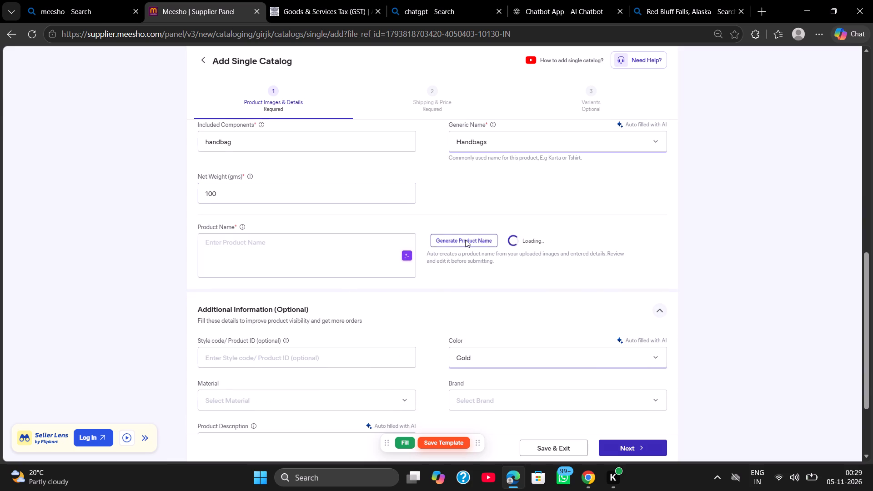
Set Material to Fabric in the additional information and continue to Shipping & Price.
{"action": "scroll", "coordinate": [440, 315], "scroll_direction": "down", "scroll_amount": 1}
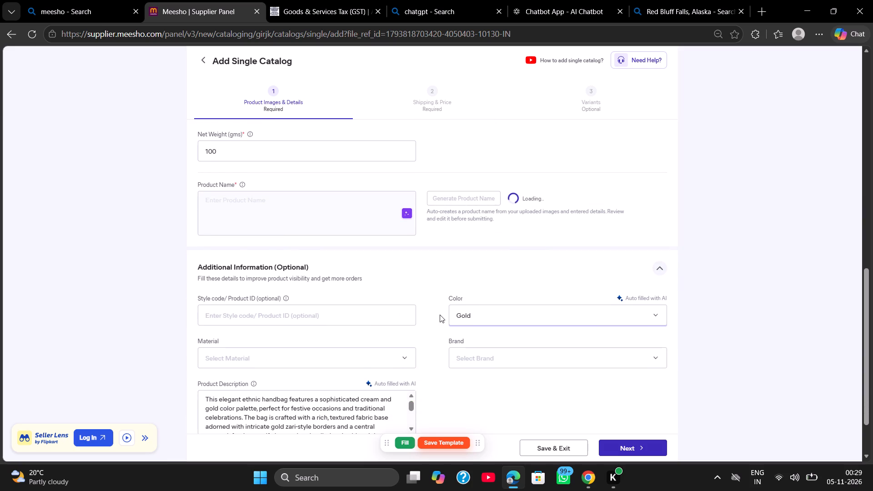
{"action": "left_click", "coordinate": [294, 360]}
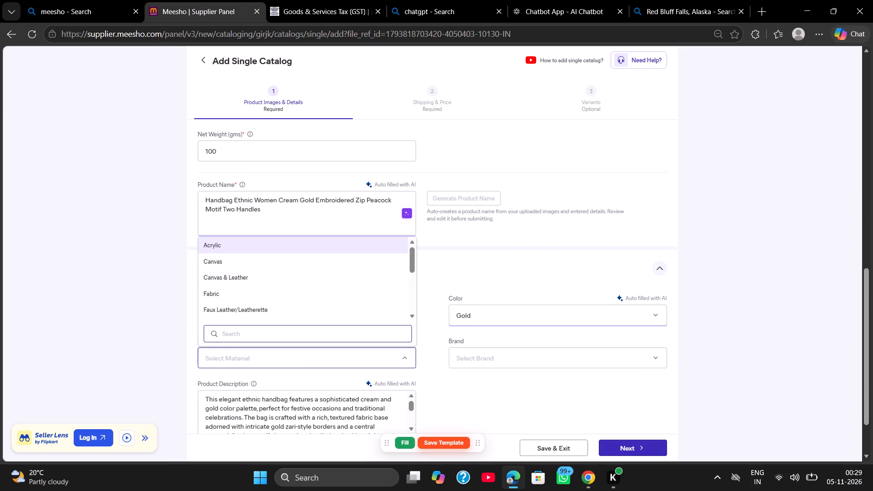
{"action": "left_click", "coordinate": [228, 289]}
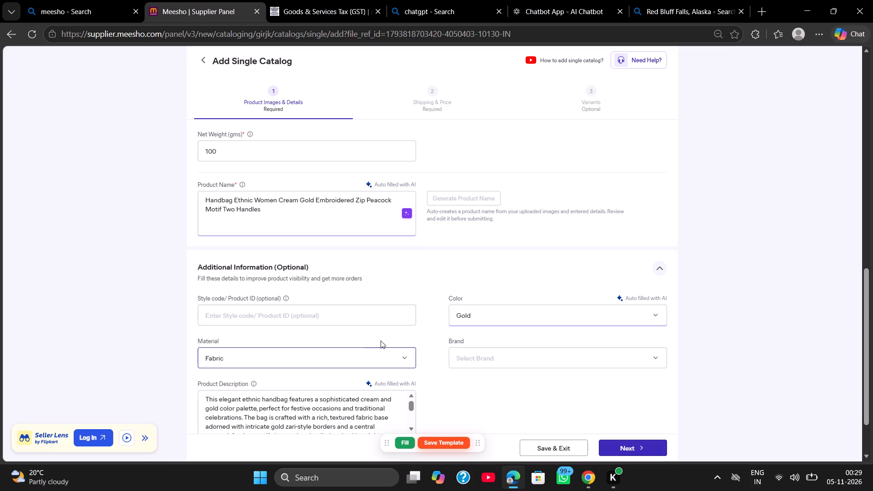
{"action": "scroll", "coordinate": [464, 356], "scroll_direction": "down", "scroll_amount": 2}
{"action": "left_click", "coordinate": [647, 442]}
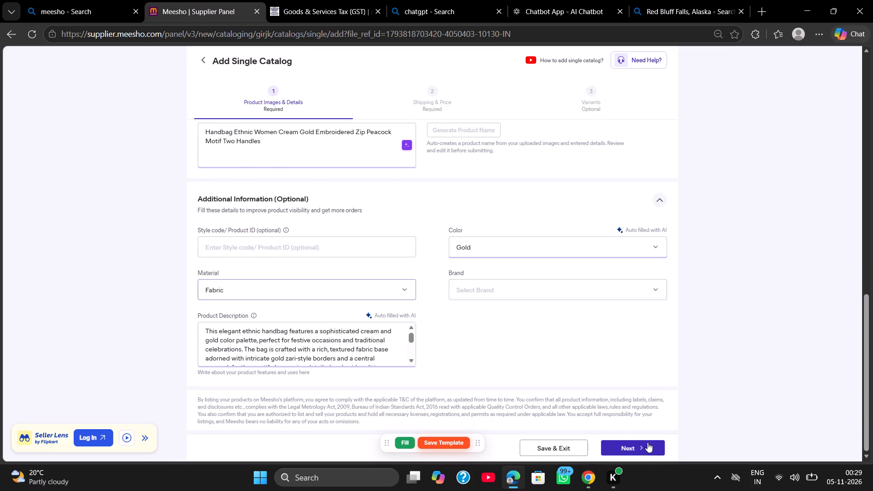
Set the HSN Code to 4202, GST Rate to 18 and Country of Origin to India.
{"action": "left_click", "coordinate": [307, 215]}
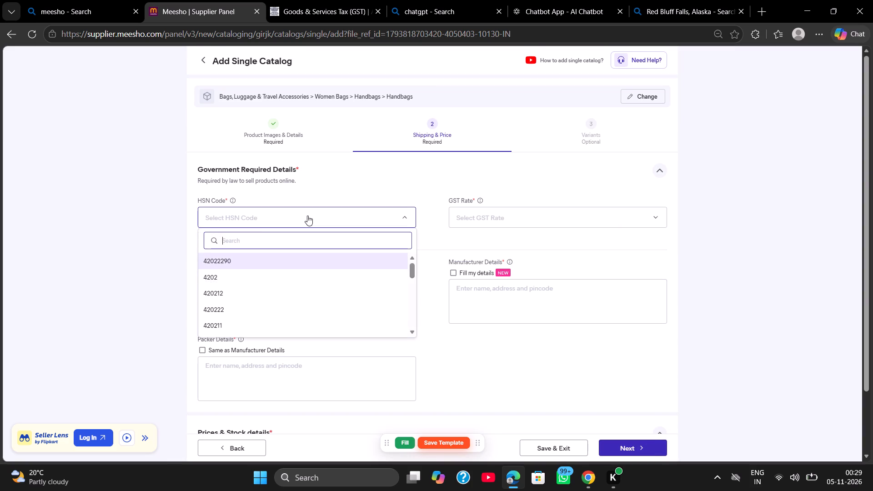
{"action": "left_click", "coordinate": [254, 276]}
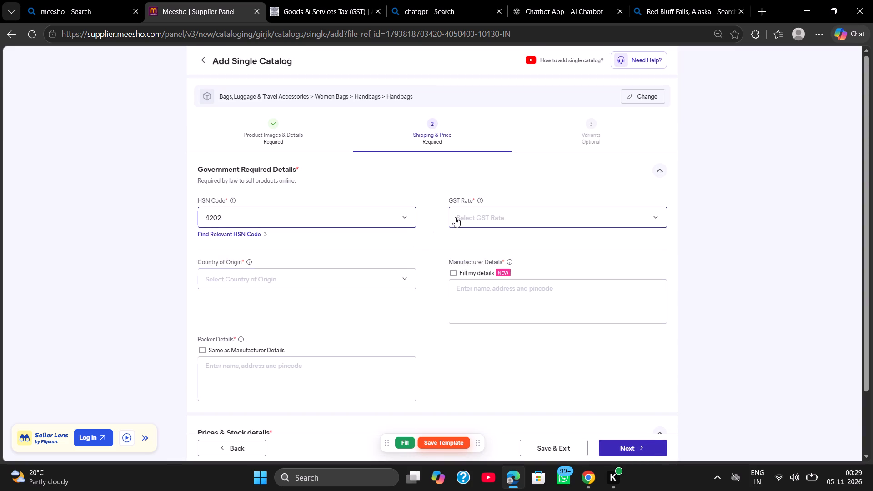
{"action": "left_click", "coordinate": [455, 217]}
{"action": "left_click", "coordinate": [480, 281]}
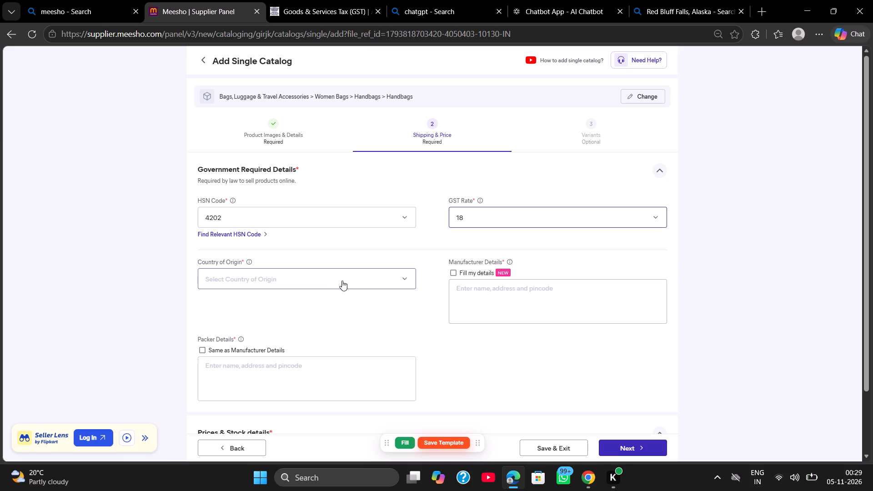
{"action": "left_click", "coordinate": [329, 285]}
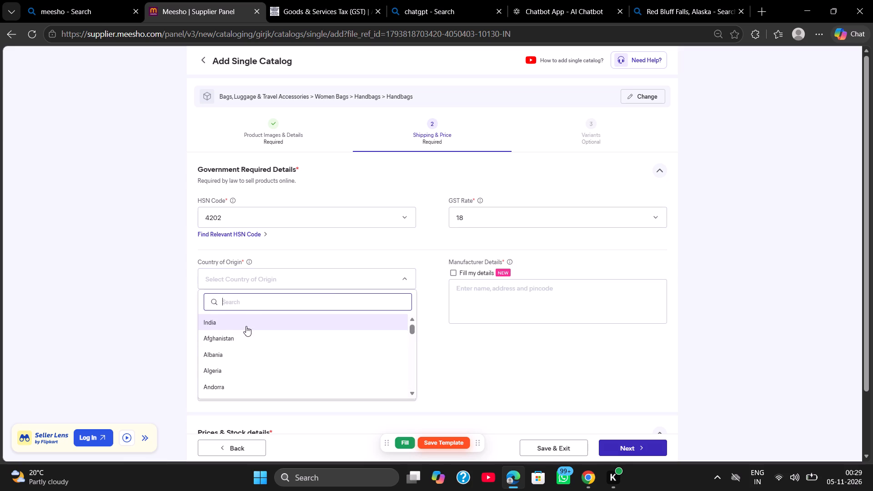
{"action": "left_click_drag", "start_coordinate": [246, 326], "coordinate": [315, 325]}
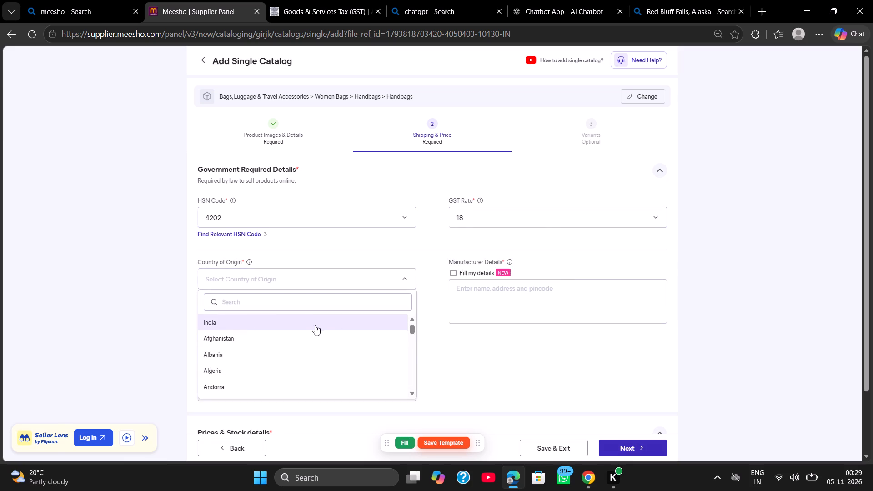
{"action": "left_click_drag", "start_coordinate": [315, 325], "coordinate": [314, 319]}
{"action": "left_click", "coordinate": [314, 319]}
Fill the manufacturer details with the saved supplier details and make the packer details the same as the manufacturer's.
{"action": "left_click", "coordinate": [460, 275]}
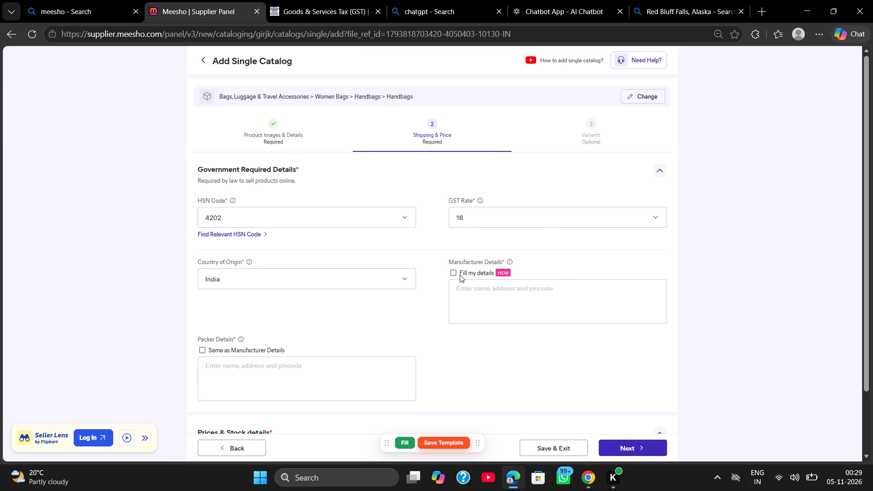
{"action": "left_click", "coordinate": [231, 350]}
Apply Free Size as the selected size in Prices & Stock details.
{"action": "scroll", "coordinate": [502, 359], "scroll_direction": "down", "scroll_amount": 3}
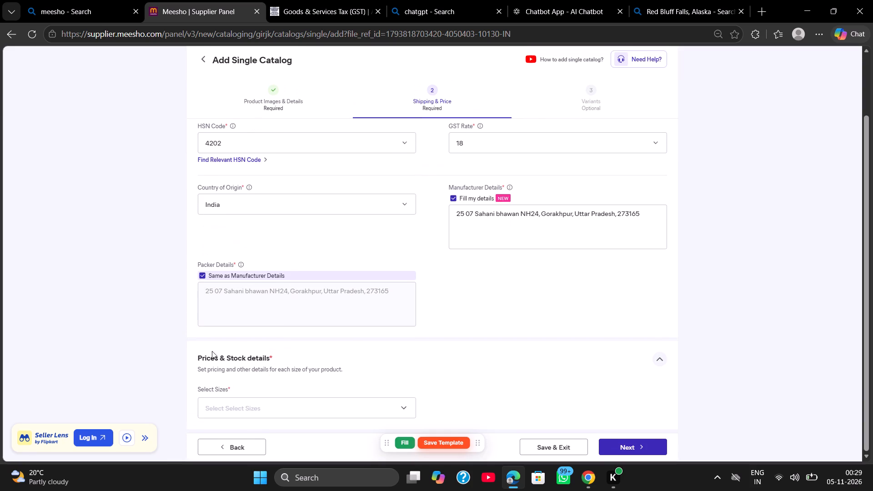
{"action": "left_click", "coordinate": [264, 417]}
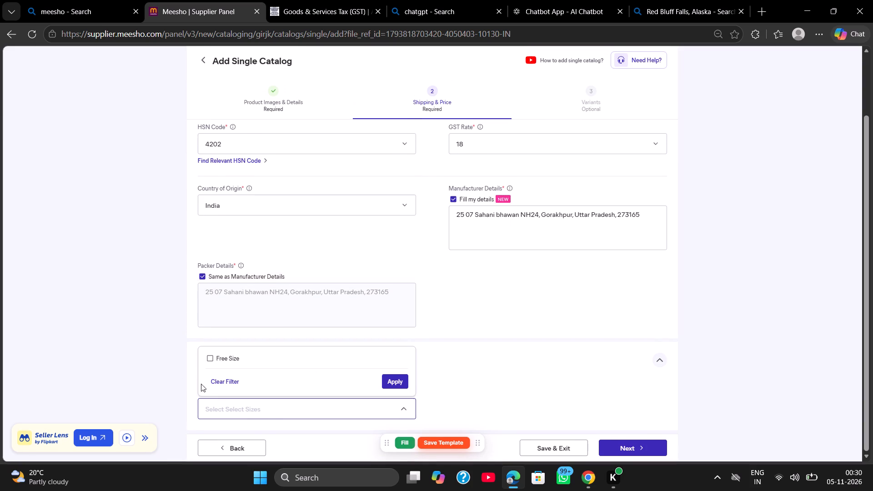
{"action": "left_click", "coordinate": [209, 361]}
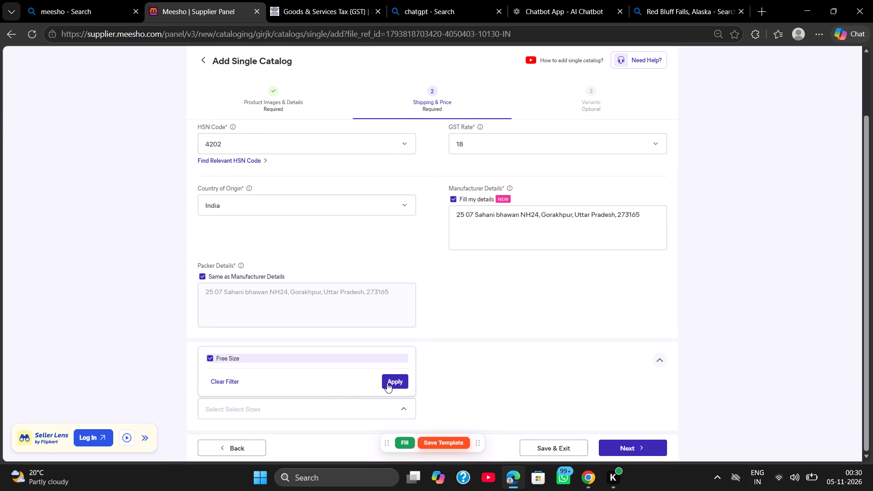
{"action": "left_click", "coordinate": [387, 383]}
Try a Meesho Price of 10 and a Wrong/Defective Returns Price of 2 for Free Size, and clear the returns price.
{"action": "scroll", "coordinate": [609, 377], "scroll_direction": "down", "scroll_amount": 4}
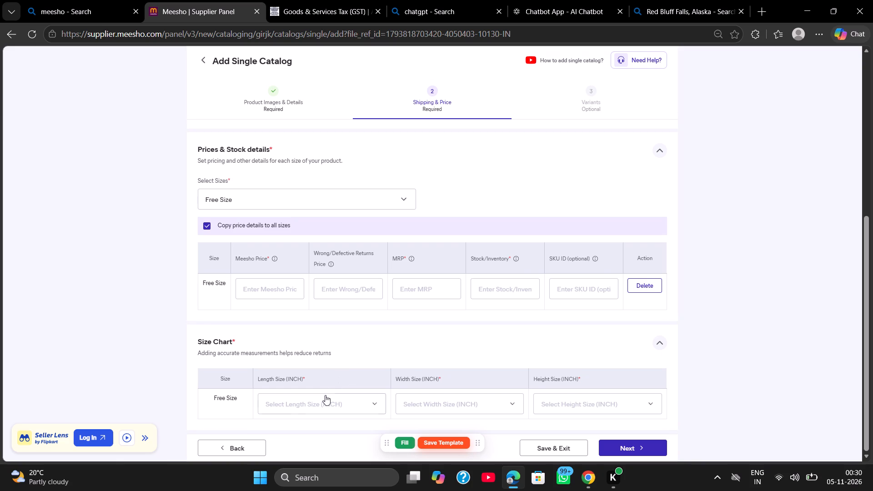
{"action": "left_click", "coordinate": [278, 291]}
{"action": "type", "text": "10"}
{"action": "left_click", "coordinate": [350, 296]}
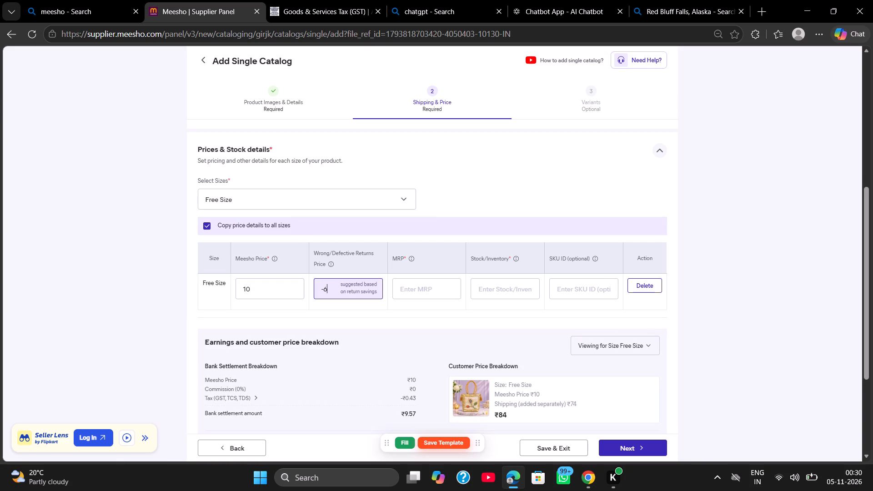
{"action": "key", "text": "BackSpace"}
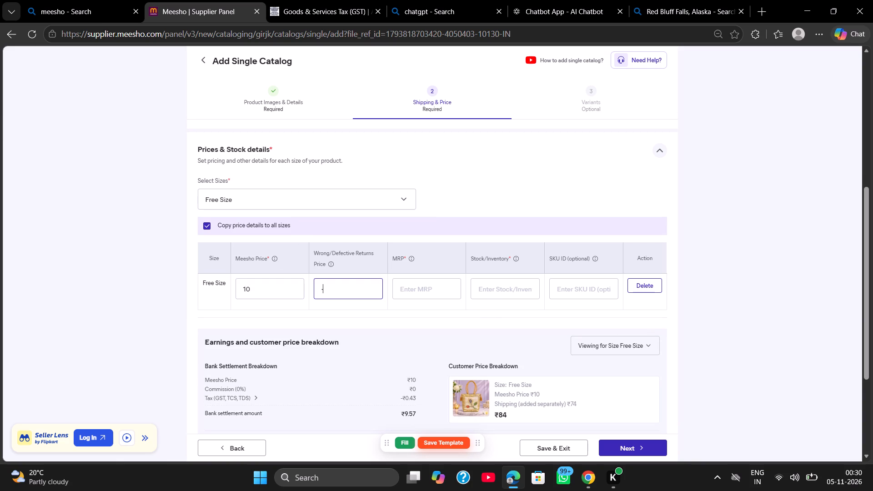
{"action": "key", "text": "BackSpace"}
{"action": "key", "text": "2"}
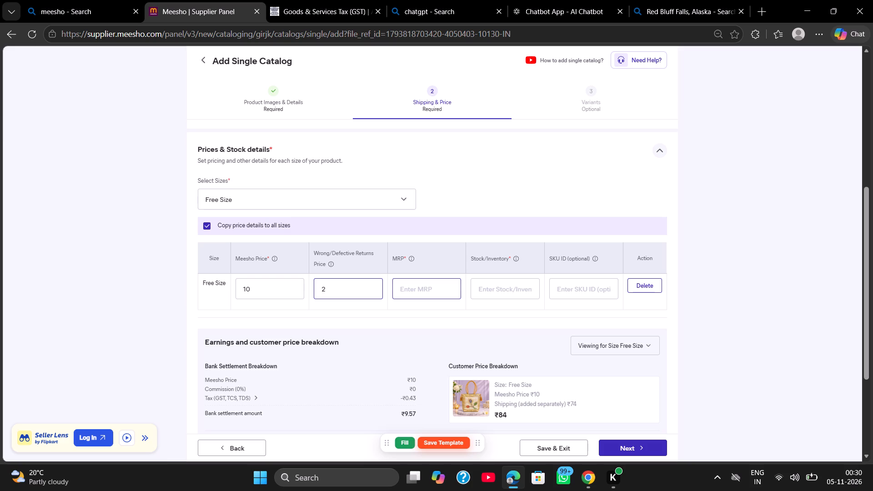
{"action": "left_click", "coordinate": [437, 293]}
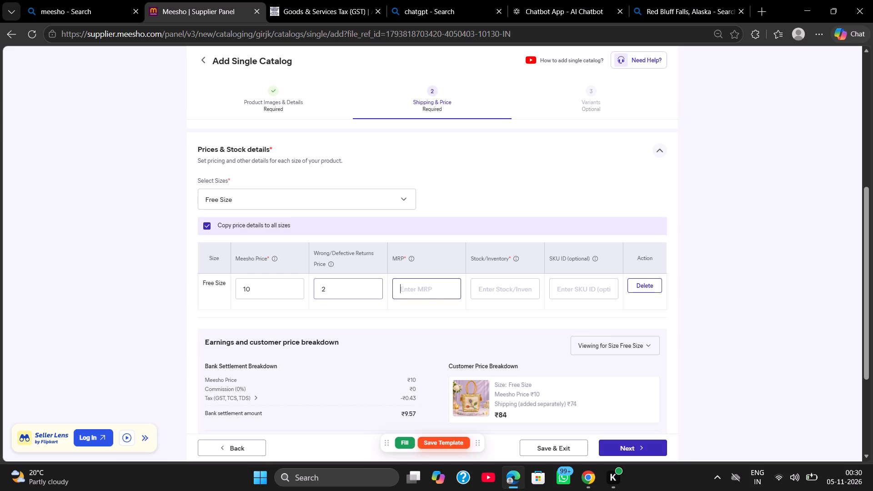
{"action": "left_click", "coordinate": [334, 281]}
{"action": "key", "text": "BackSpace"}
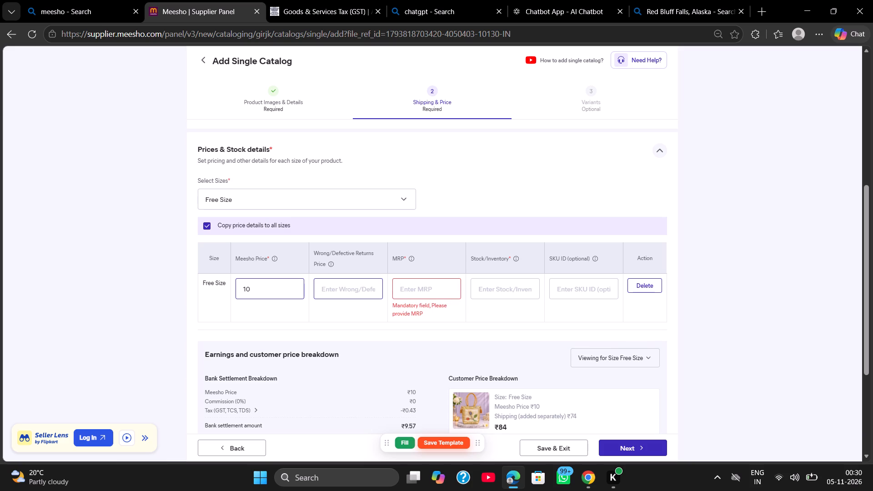
Set Free Size to Meesho Price 190, Wrong/Defective Returns Price 187, MRP 399 and Stock/Inventory 1000.
{"action": "left_click", "coordinate": [262, 291]}
{"action": "key", "text": "BackSpace"}
{"action": "key", "text": "BackSpace"}
{"action": "type", "text": "190"}
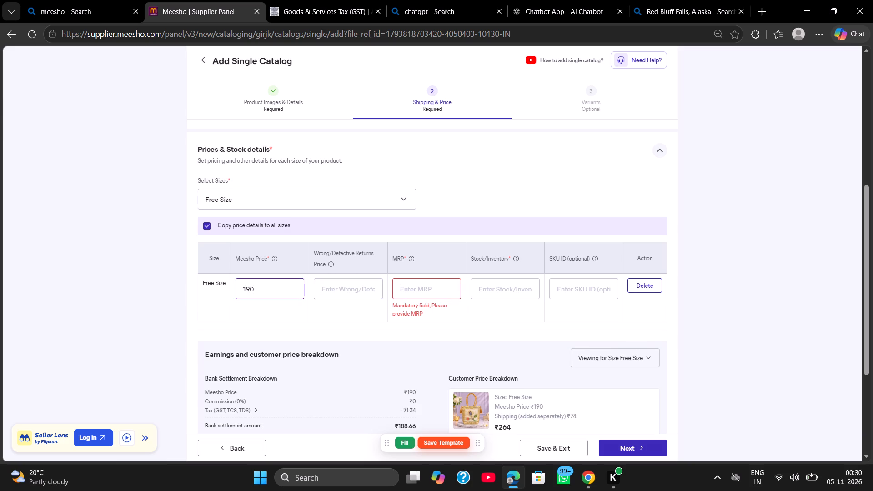
{"action": "left_click", "coordinate": [318, 286]}
{"action": "left_click", "coordinate": [334, 290]}
{"action": "type", "text": "187"}
{"action": "left_click", "coordinate": [413, 294]}
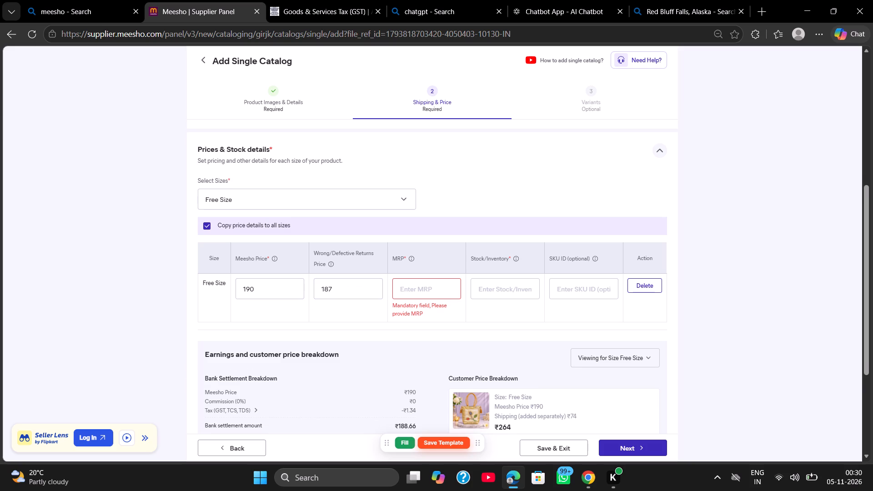
{"action": "type", "text": "399"}
{"action": "left_click", "coordinate": [494, 284]}
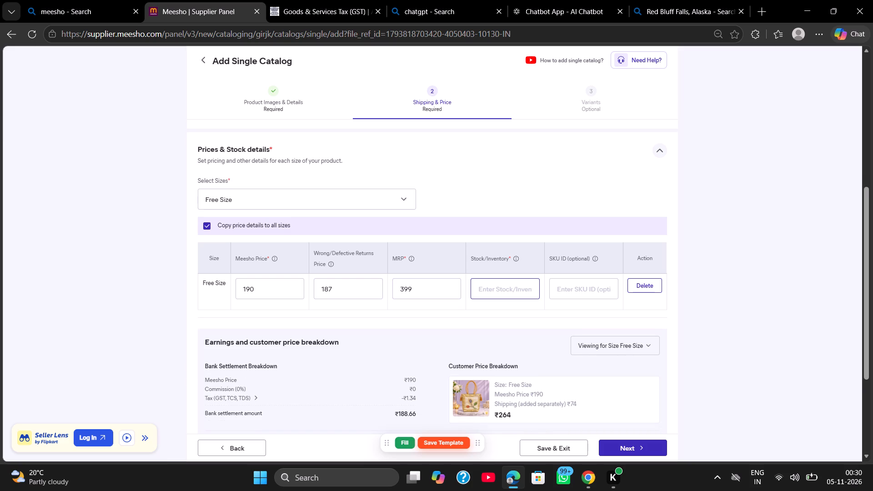
{"action": "type", "text": "1000"}
Fill the Free Size row of the size chart with length 10, width 2 and height 10 inches.
{"action": "scroll", "coordinate": [480, 307], "scroll_direction": "down", "scroll_amount": 3}
{"action": "scroll", "coordinate": [479, 360], "scroll_direction": "down", "scroll_amount": 1}
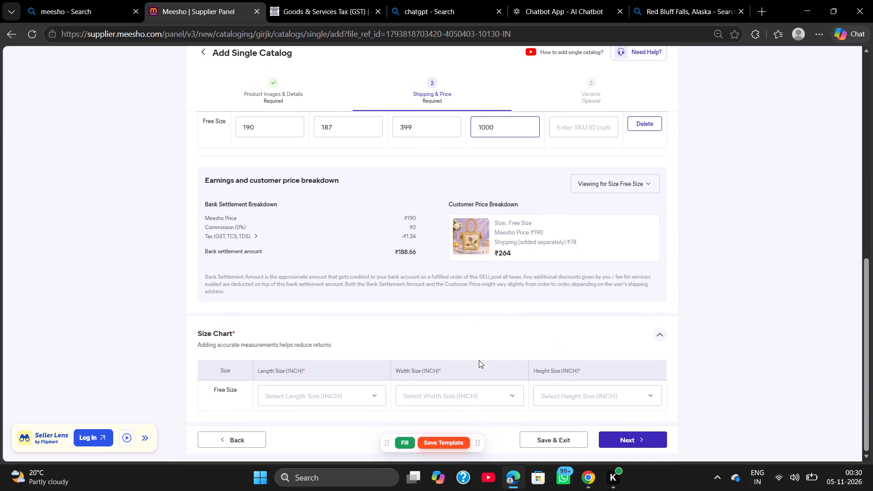
{"action": "left_click", "coordinate": [377, 403]}
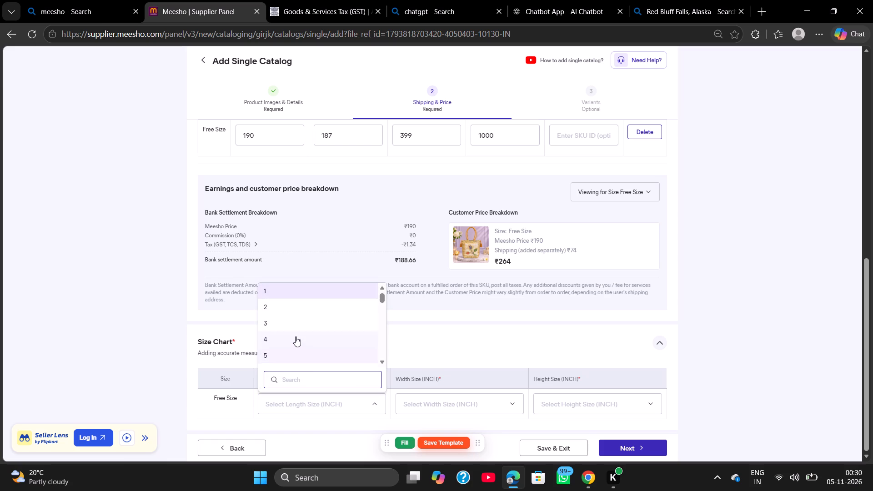
{"action": "scroll", "coordinate": [296, 336], "scroll_direction": "down", "scroll_amount": 1}
{"action": "type", "text": "10"}
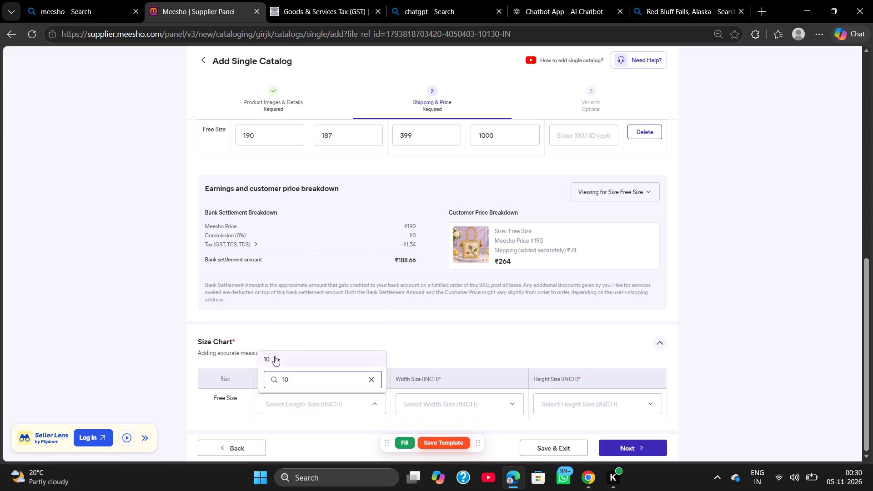
{"action": "left_click", "coordinate": [276, 355]}
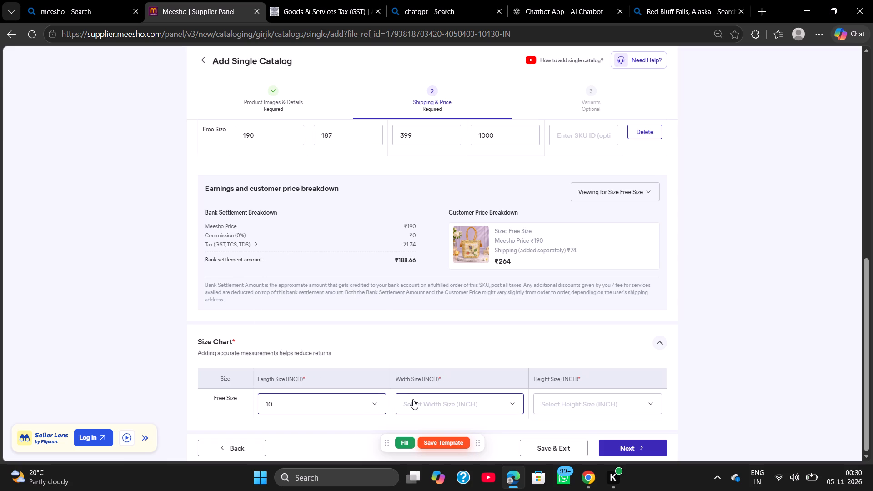
{"action": "left_click", "coordinate": [413, 399]}
{"action": "key", "text": "2"}
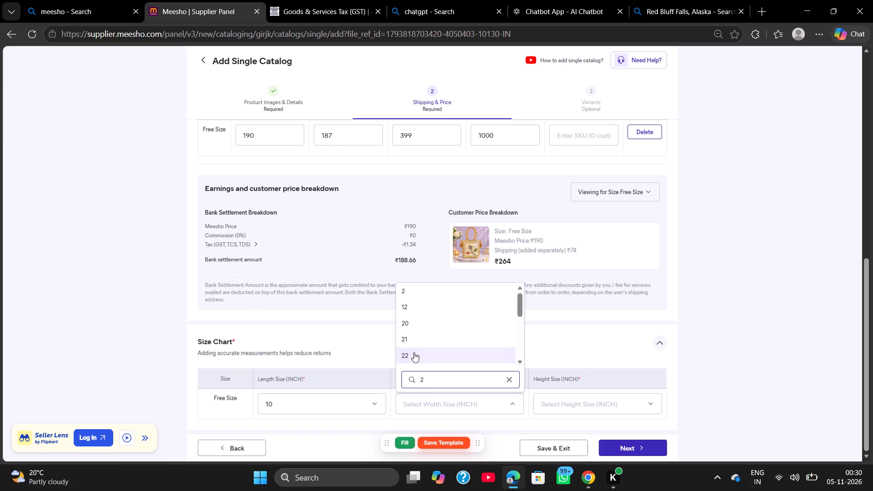
{"action": "left_click_drag", "start_coordinate": [413, 292], "coordinate": [415, 336]}
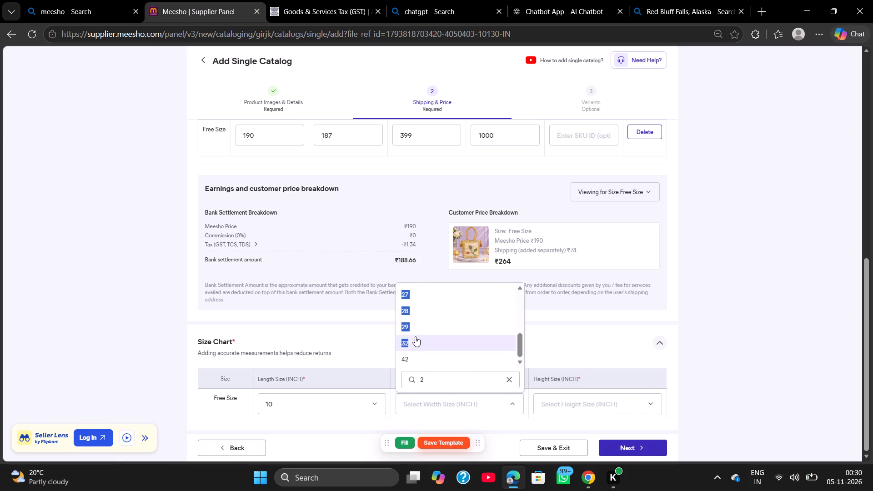
{"action": "left_click_drag", "start_coordinate": [415, 336], "coordinate": [416, 300]}
{"action": "scroll", "coordinate": [416, 300], "scroll_direction": "up", "scroll_amount": 2}
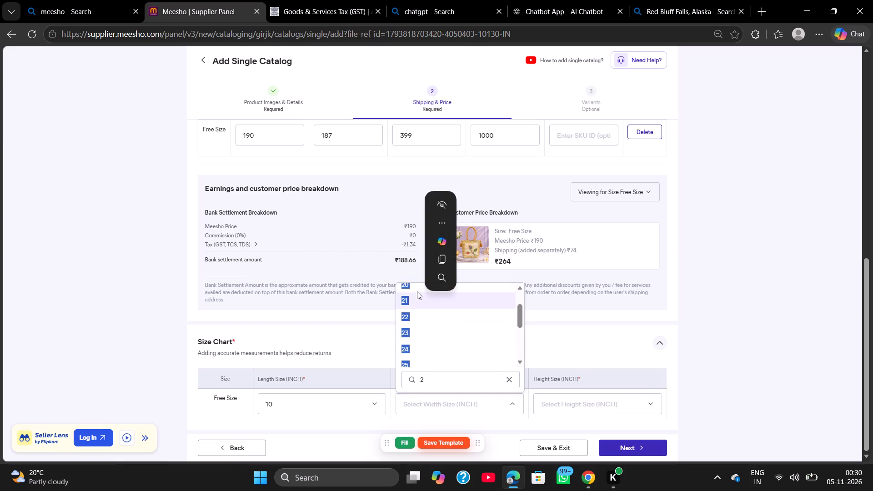
{"action": "scroll", "coordinate": [417, 291], "scroll_direction": "up", "scroll_amount": 3}
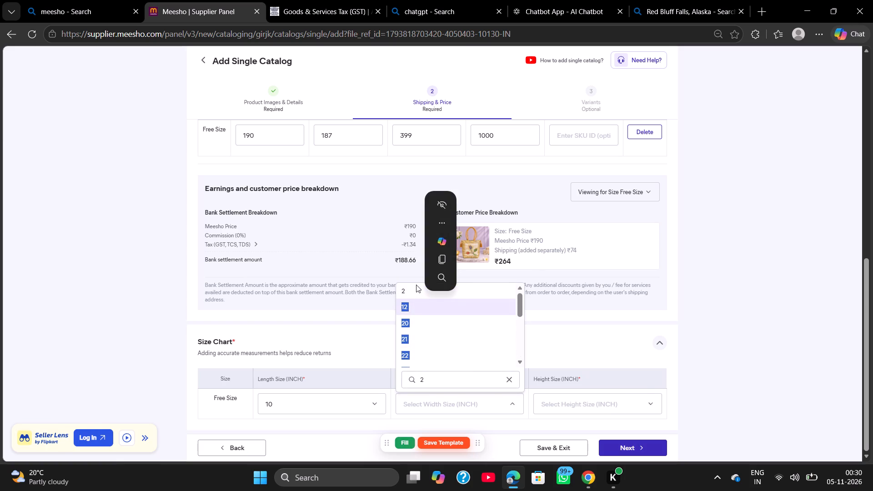
{"action": "left_click", "coordinate": [416, 285]}
{"action": "left_click", "coordinate": [543, 395]}
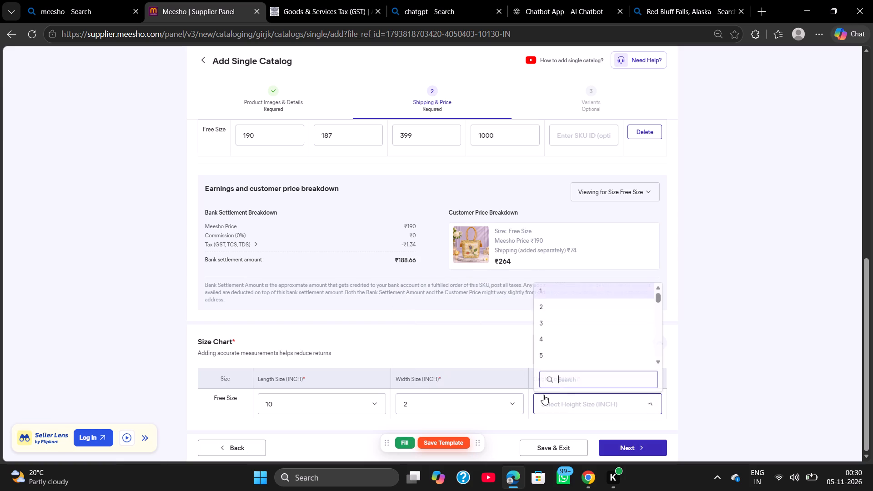
{"action": "type", "text": "10"}
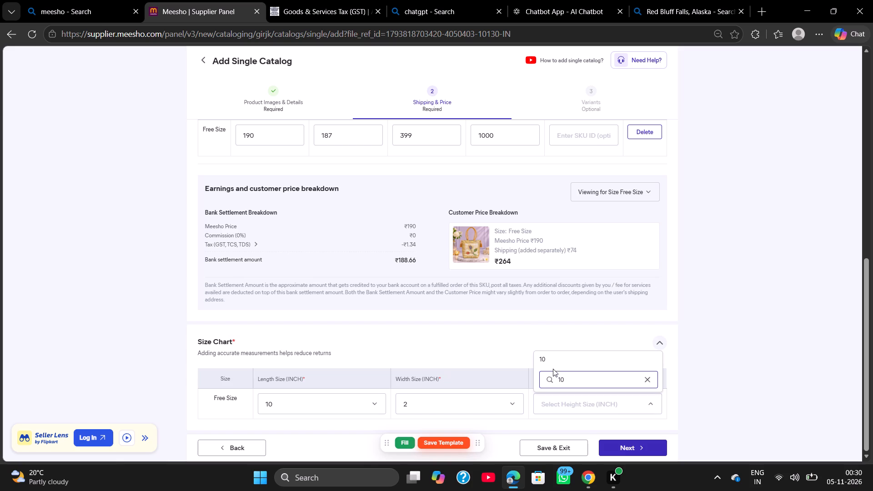
{"action": "left_click", "coordinate": [556, 360]}
Submit the catalog for quality check without adding variants, and dismiss the ad campaign and upload pop-ups.
{"action": "scroll", "coordinate": [495, 334], "scroll_direction": "down", "scroll_amount": 3}
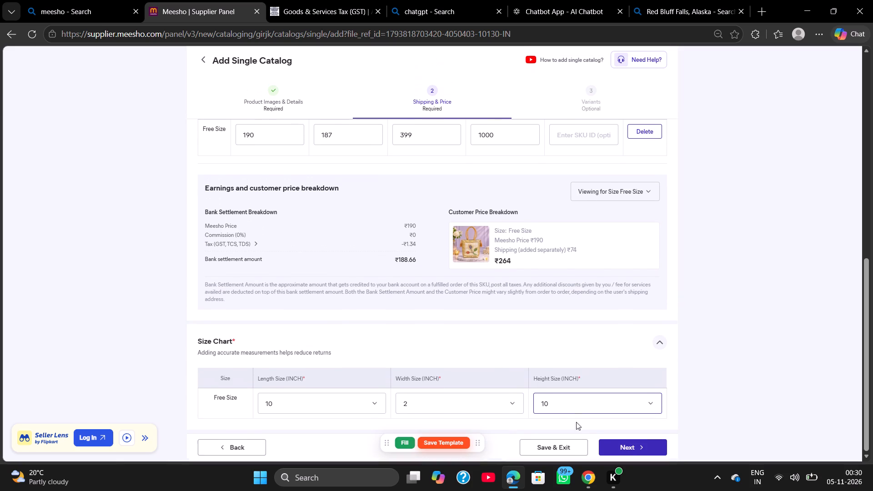
{"action": "left_click", "coordinate": [622, 449]}
{"action": "left_click", "coordinate": [622, 449]}
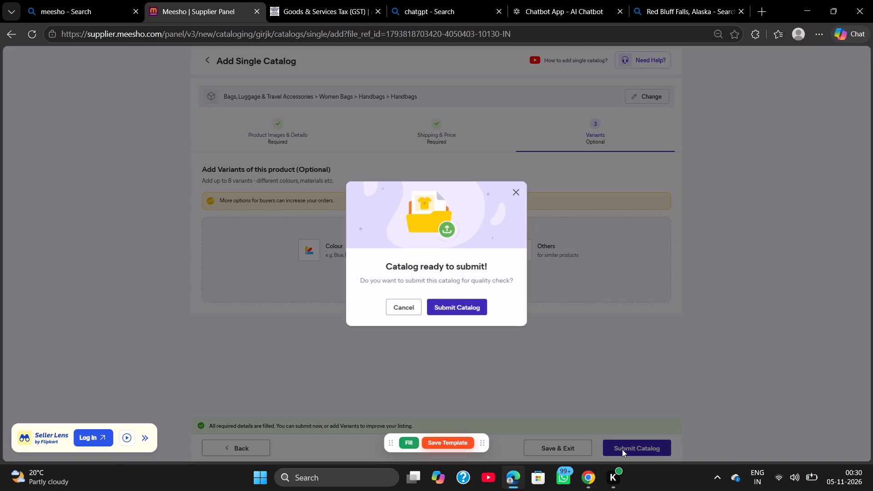
{"action": "left_click", "coordinate": [468, 311]}
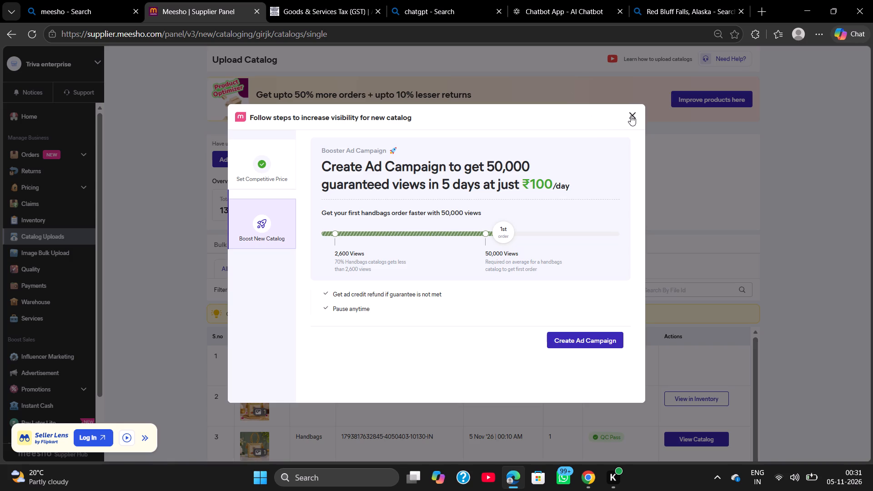
{"action": "left_click", "coordinate": [631, 115]}
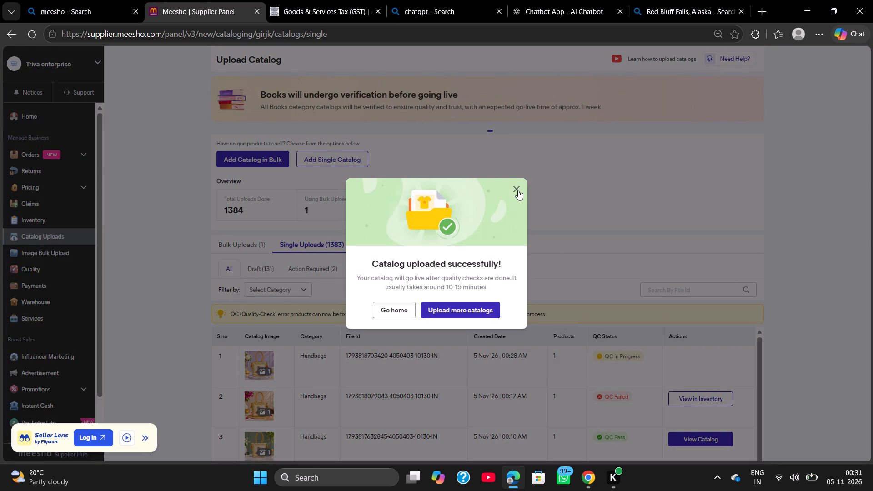
{"action": "left_click", "coordinate": [518, 190]}
Report the duplicate detection issue on the QC Failed handbag catalog with the reason "Product fields and details are different".
{"action": "scroll", "coordinate": [545, 268], "scroll_direction": "down", "scroll_amount": 2}
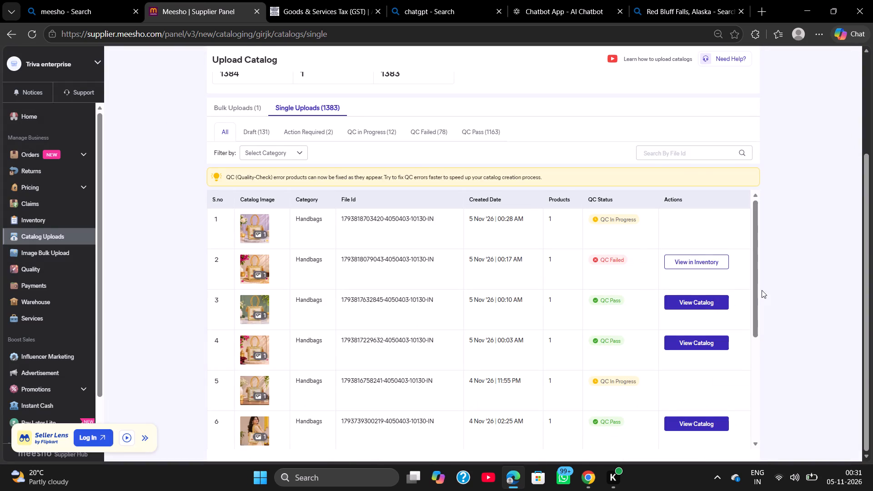
{"action": "left_click", "coordinate": [688, 262]}
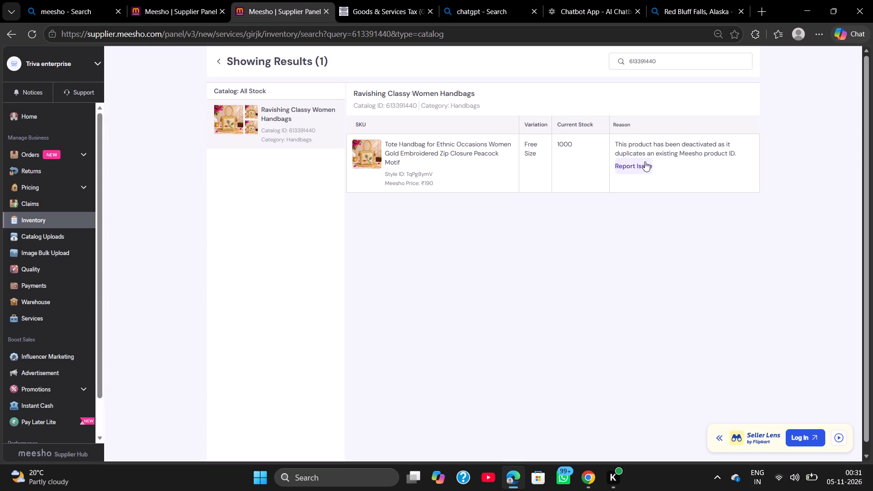
{"action": "left_click", "coordinate": [644, 166]}
{"action": "left_click", "coordinate": [440, 261]}
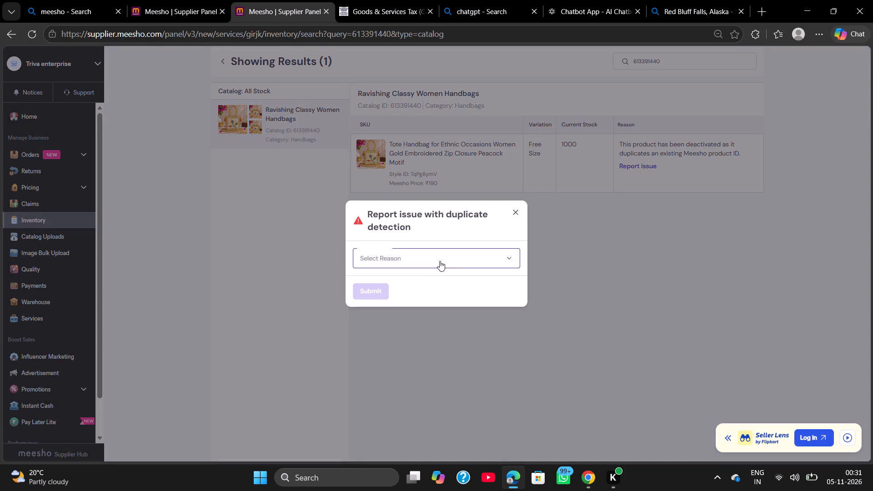
{"action": "left_click", "coordinate": [383, 295]}
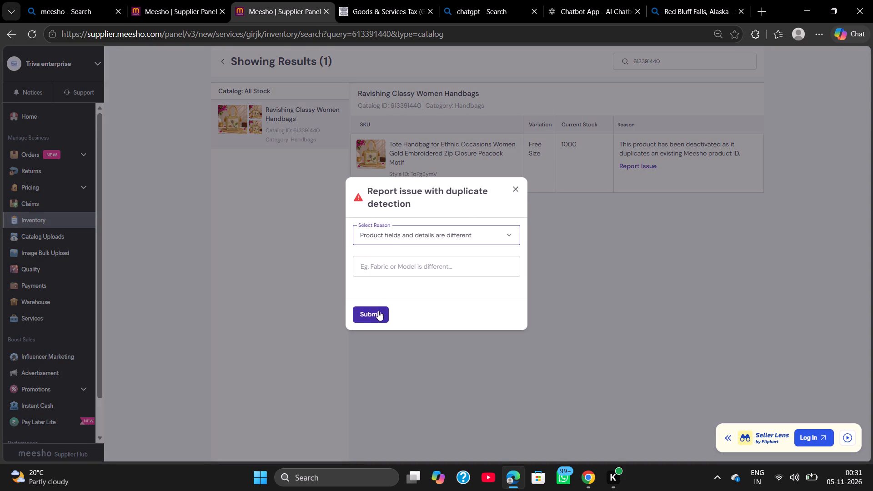
{"action": "left_click", "coordinate": [376, 313]}
{"action": "scroll", "coordinate": [520, 253], "scroll_direction": "up", "scroll_amount": 3}
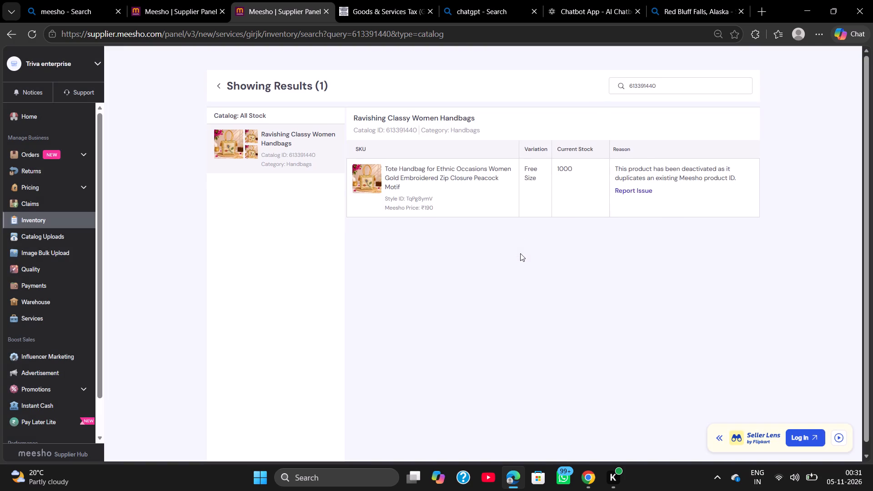
Return to the full inventory and look over the active handbag catalogs and their stock.
{"action": "left_click", "coordinate": [224, 65]}
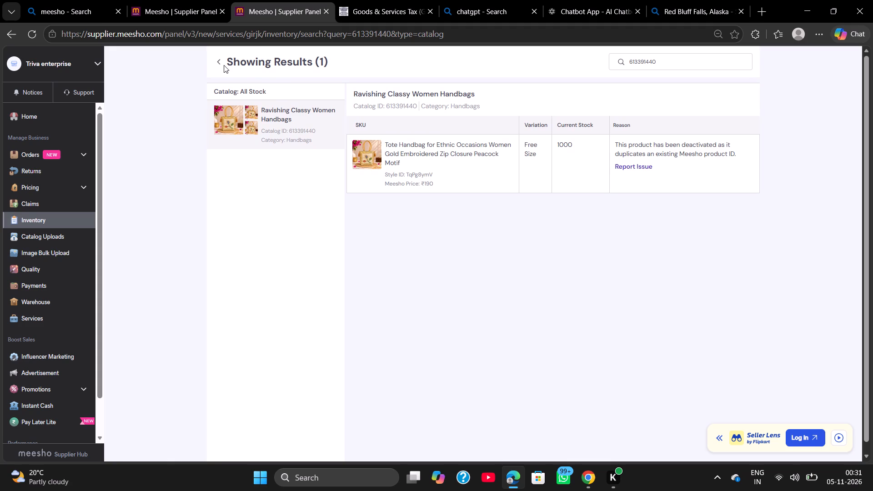
{"action": "left_click", "coordinate": [219, 60]}
{"action": "scroll", "coordinate": [285, 206], "scroll_direction": "down", "scroll_amount": 1}
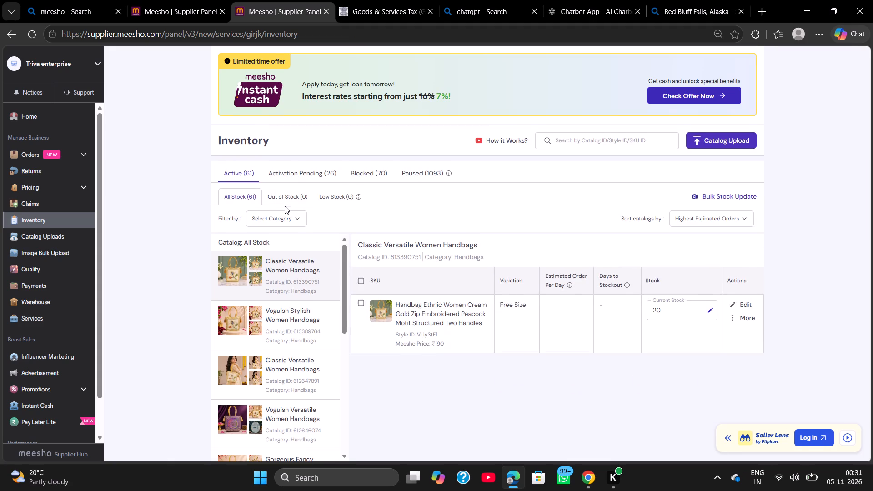
{"action": "scroll", "coordinate": [285, 206], "scroll_direction": "down", "scroll_amount": 1}
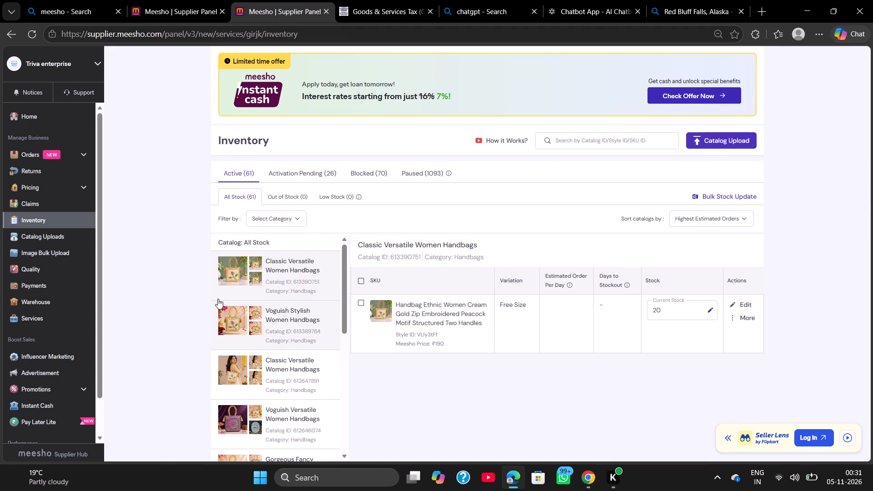
{"action": "scroll", "coordinate": [193, 283], "scroll_direction": "down", "scroll_amount": 1}
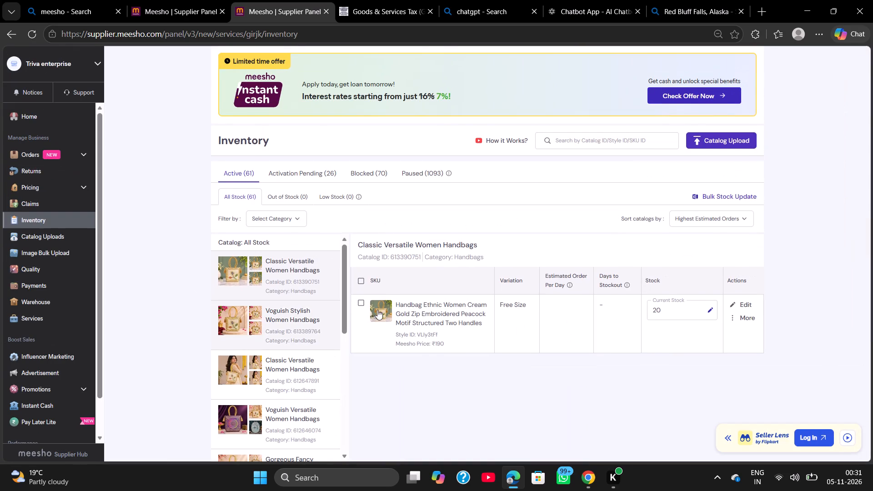
{"action": "scroll", "coordinate": [377, 310], "scroll_direction": "up", "scroll_amount": 1}
{"action": "left_click", "coordinate": [393, 171]}
Look over the blocked catalogs in the inventory, including the Verification Failed and Duplicate ones.
{"action": "left_click", "coordinate": [375, 167]}
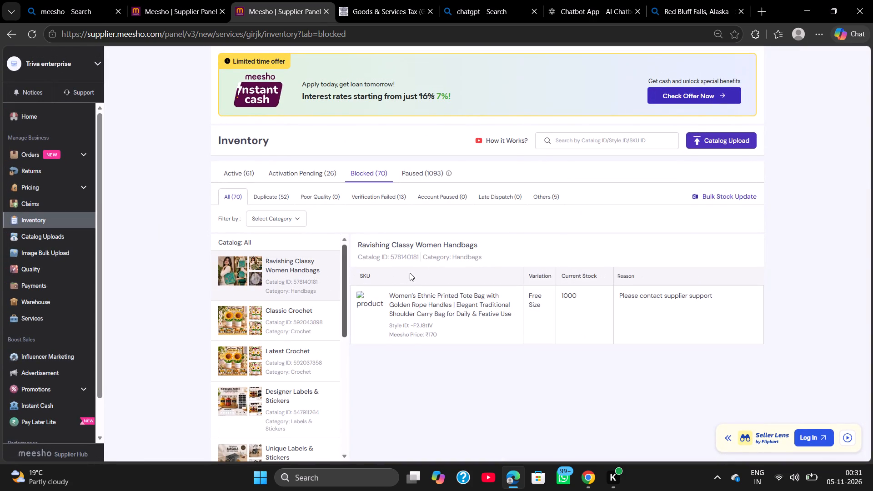
{"action": "scroll", "coordinate": [410, 273], "scroll_direction": "up", "scroll_amount": 1}
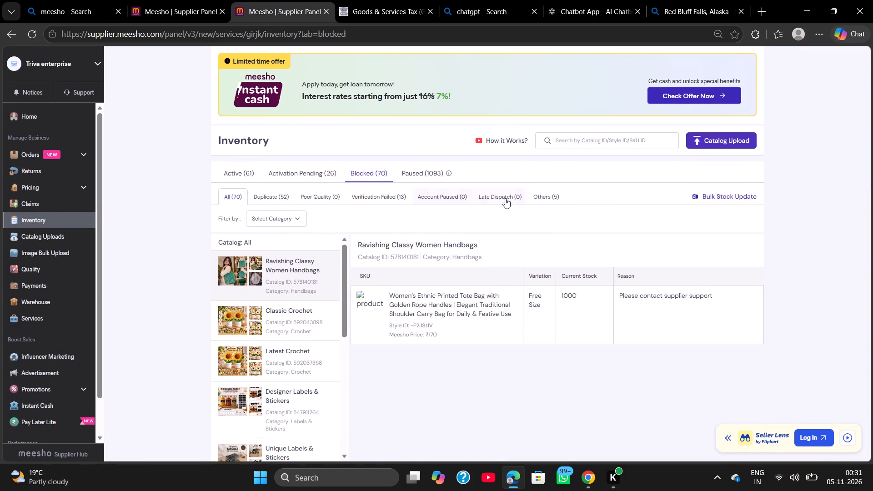
{"action": "left_click", "coordinate": [358, 197]}
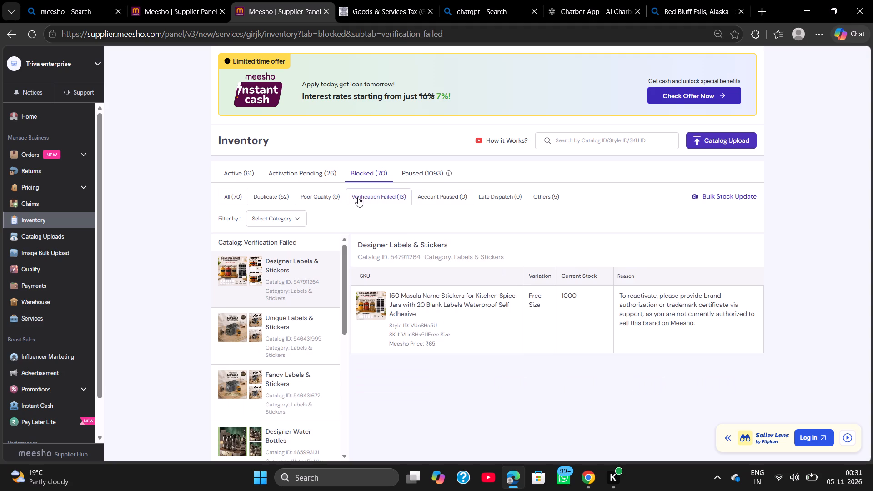
{"action": "left_click", "coordinate": [266, 191]}
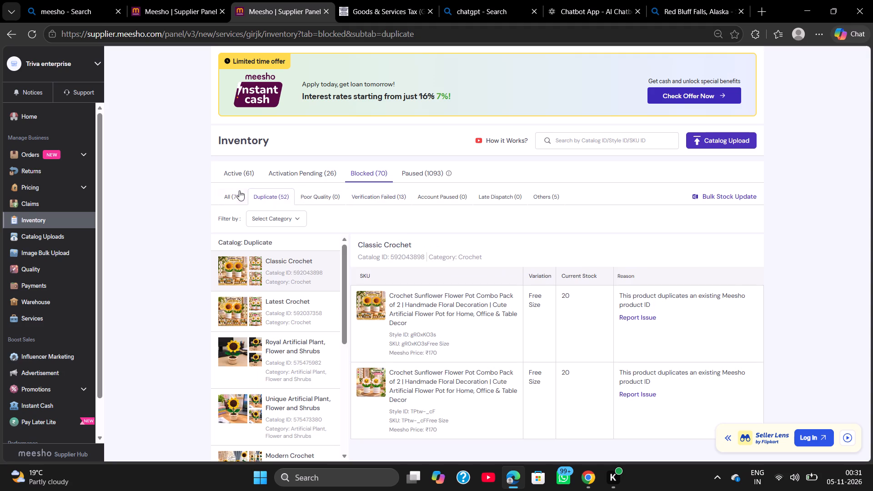
{"action": "left_click", "coordinate": [236, 190]}
Set the current stock to 2000 for the top three active handbag catalogs: Graceful Fancy, Classic Versatile and Voguish Stylish.
{"action": "left_click", "coordinate": [238, 171]}
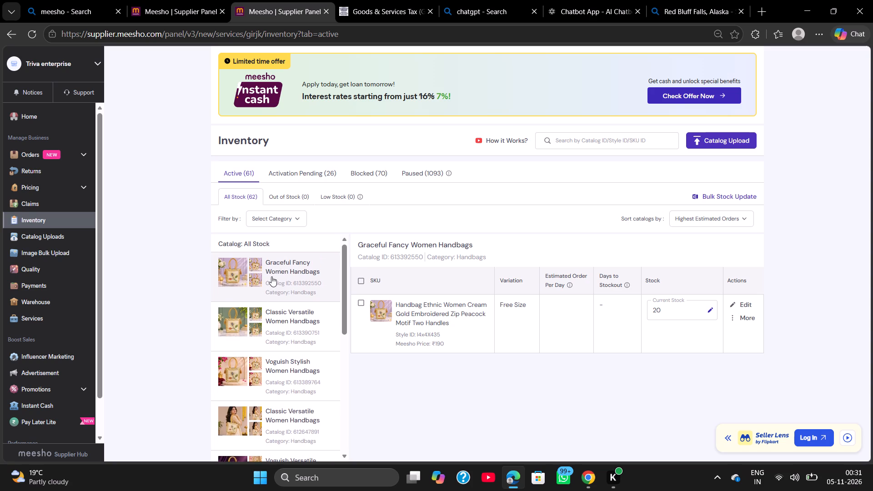
{"action": "left_click", "coordinate": [695, 313]}
{"action": "type", "text": "00"}
{"action": "key", "text": "Return"}
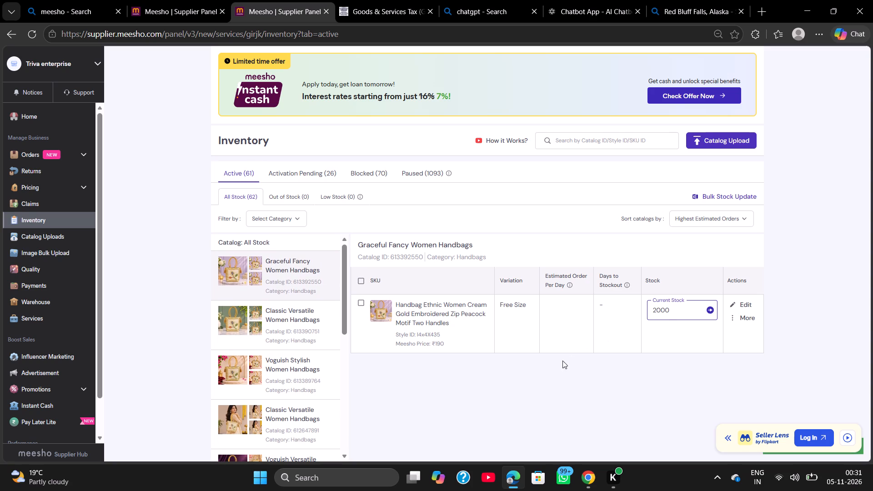
{"action": "left_click", "coordinate": [297, 328]}
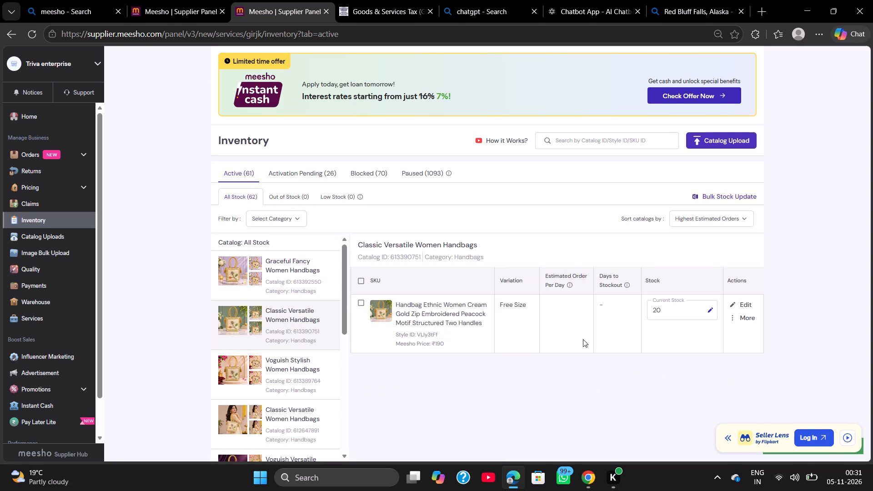
{"action": "left_click", "coordinate": [662, 306]}
{"action": "type", "text": "00"}
{"action": "key", "text": "Return"}
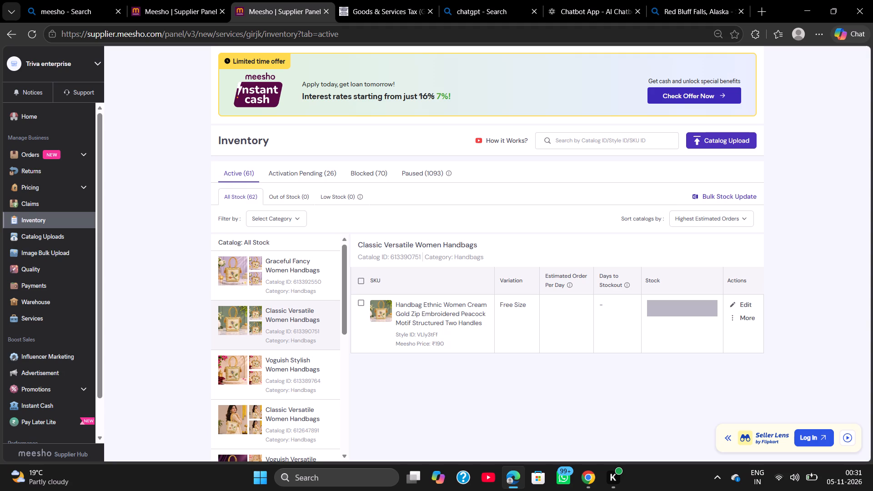
{"action": "left_click", "coordinate": [296, 383]}
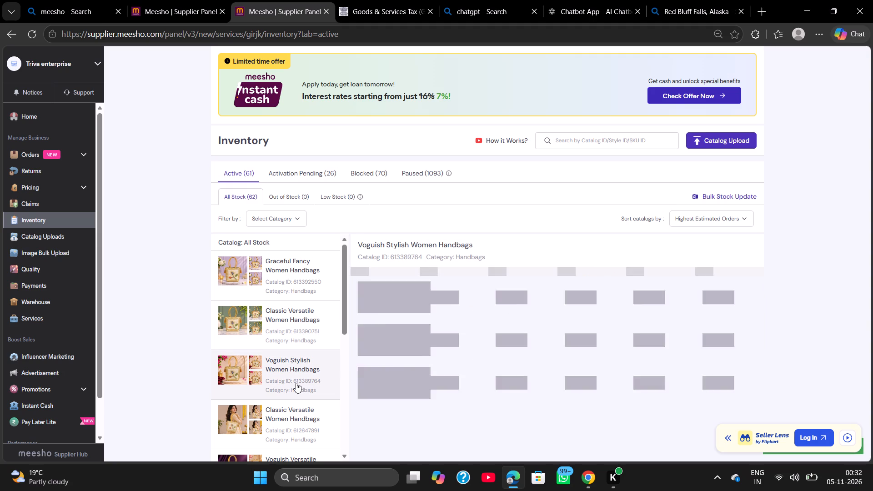
{"action": "left_click", "coordinate": [657, 306]}
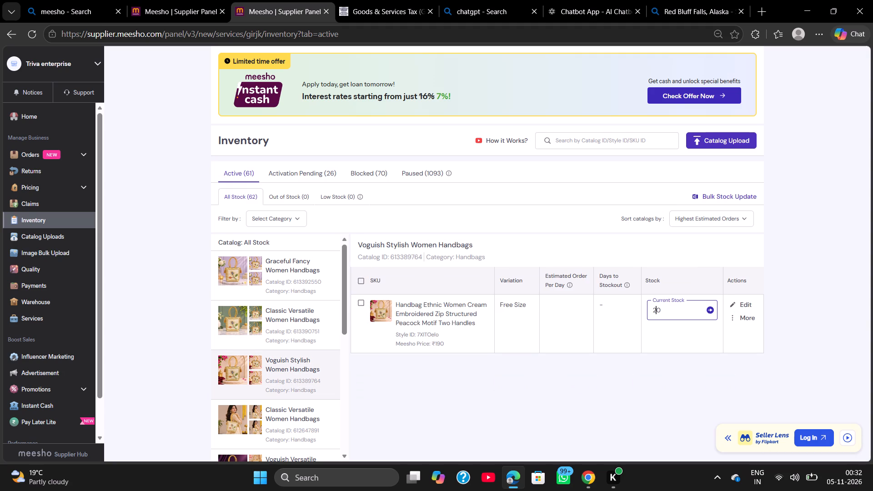
{"action": "key", "text": "0"}
{"action": "key", "text": "Return"}
{"action": "key", "text": "0"}
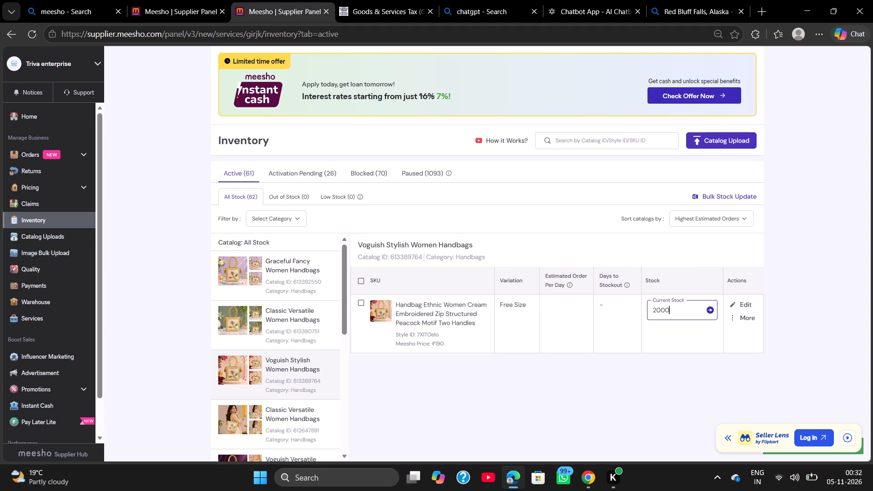
{"action": "key", "text": "Return"}
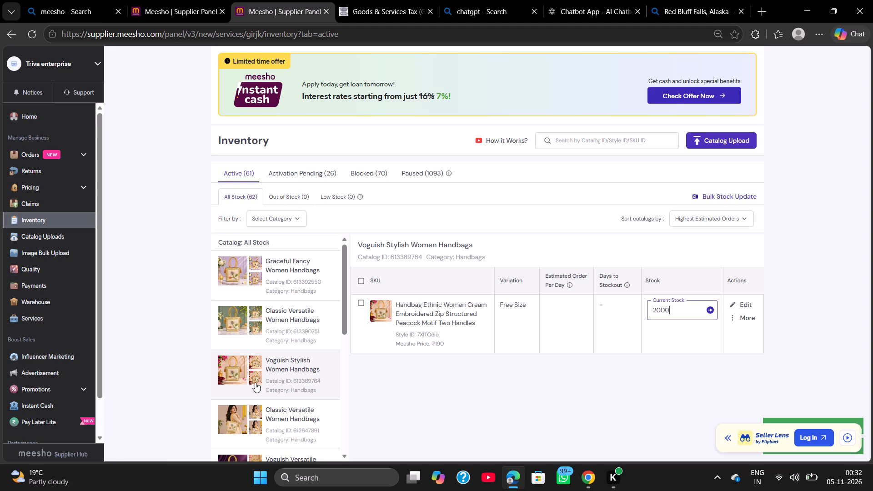
Examine the current stock of the remaining handbag and potli catalogs on the first page of the active inventory.
{"action": "left_click", "coordinate": [267, 421]}
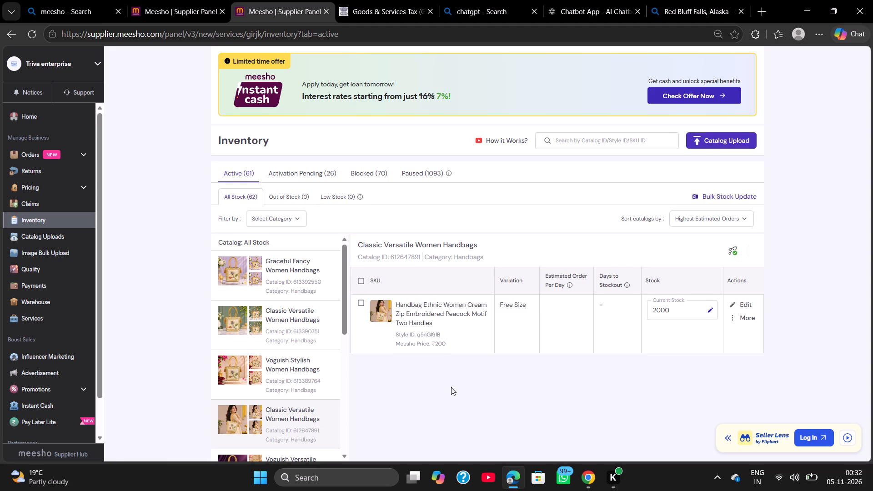
{"action": "scroll", "coordinate": [452, 386], "scroll_direction": "down", "scroll_amount": 2}
{"action": "scroll", "coordinate": [250, 409], "scroll_direction": "down", "scroll_amount": 2}
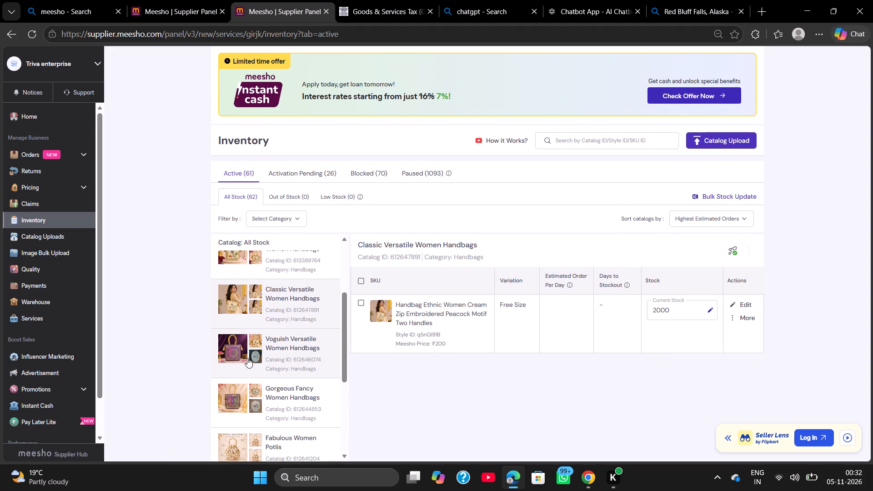
{"action": "left_click", "coordinate": [247, 358]}
{"action": "scroll", "coordinate": [247, 358], "scroll_direction": "down", "scroll_amount": 2}
{"action": "left_click", "coordinate": [247, 358]}
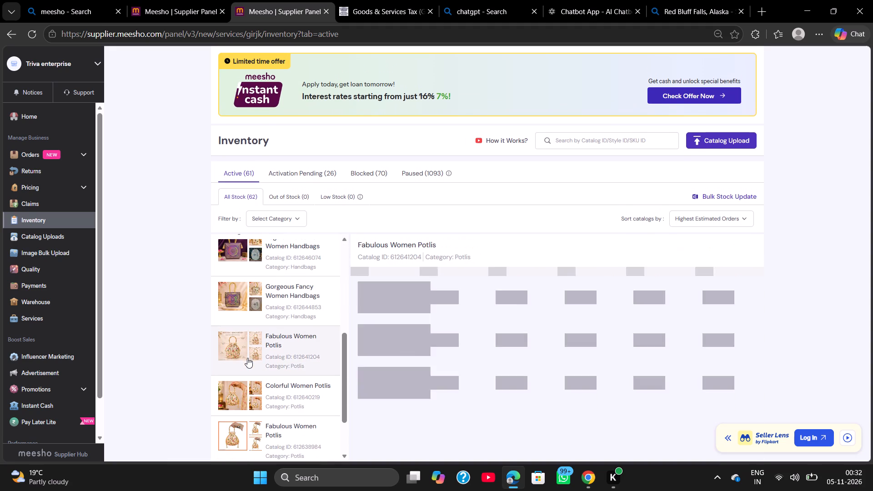
{"action": "scroll", "coordinate": [247, 358], "scroll_direction": "down", "scroll_amount": 1}
{"action": "left_click", "coordinate": [247, 358]}
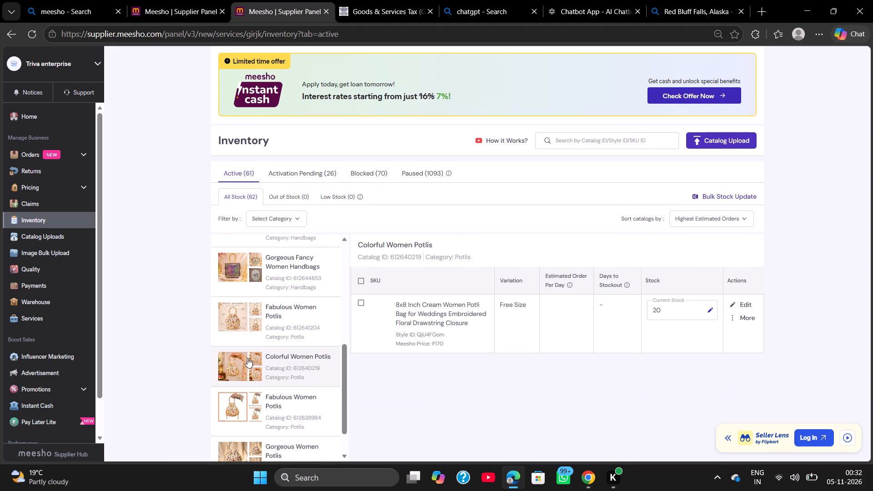
{"action": "scroll", "coordinate": [247, 358], "scroll_direction": "down", "scroll_amount": 1}
{"action": "left_click", "coordinate": [247, 358]}
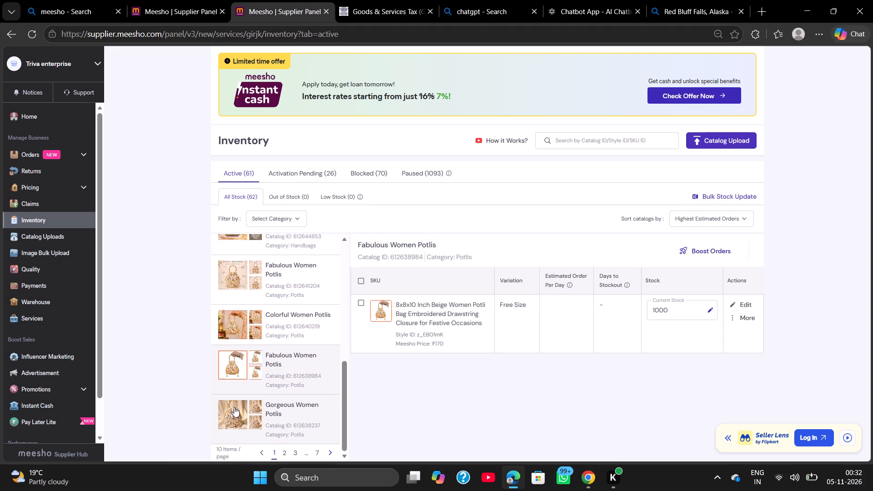
{"action": "left_click", "coordinate": [234, 407]}
{"action": "scroll", "coordinate": [315, 341], "scroll_direction": "up", "scroll_amount": 4}
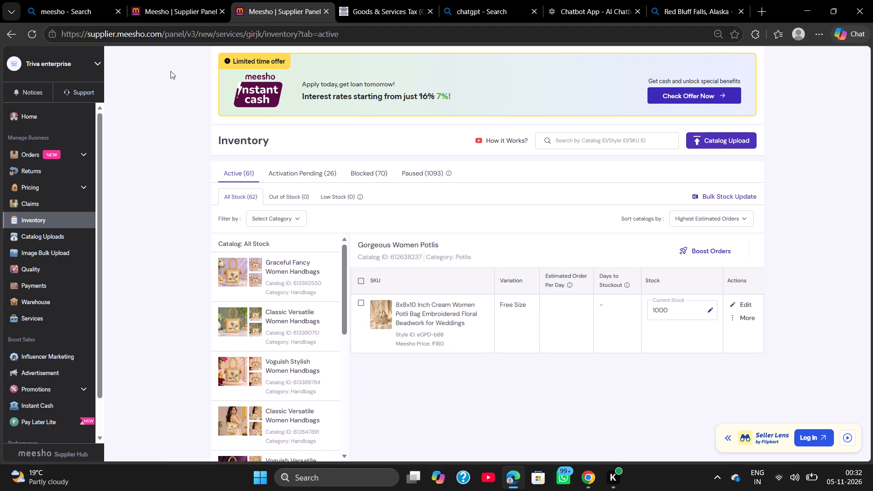
Select all pending orders, accept them together and dismiss the acceptance message.
{"action": "left_click", "coordinate": [29, 151]}
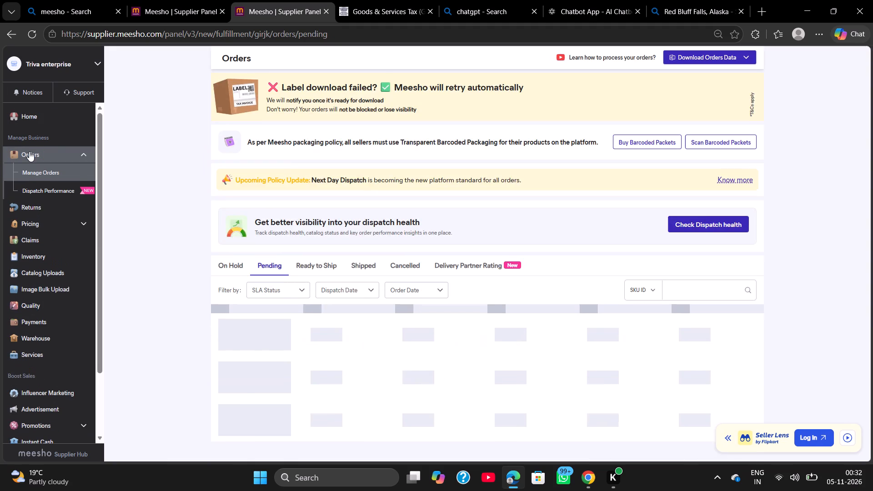
{"action": "scroll", "coordinate": [203, 188], "scroll_direction": "down", "scroll_amount": 2}
{"action": "scroll", "coordinate": [336, 245], "scroll_direction": "down", "scroll_amount": 1}
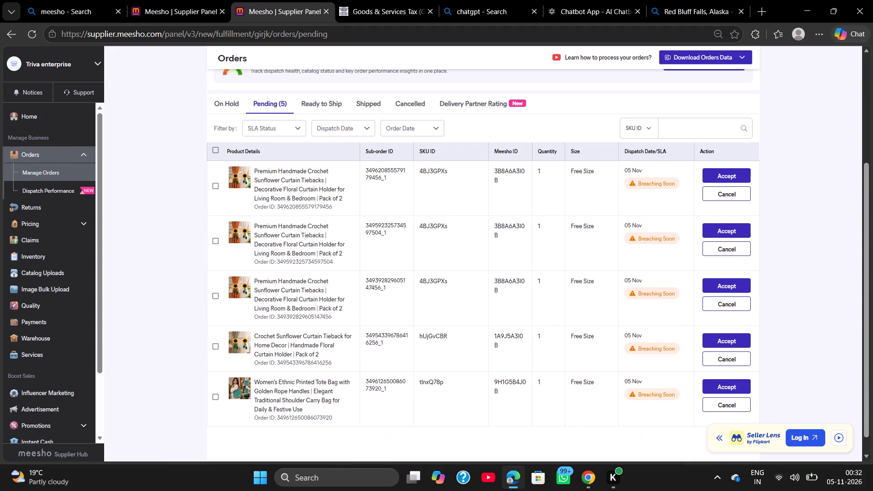
{"action": "scroll", "coordinate": [236, 208], "scroll_direction": "up", "scroll_amount": 1}
{"action": "left_click", "coordinate": [214, 226]}
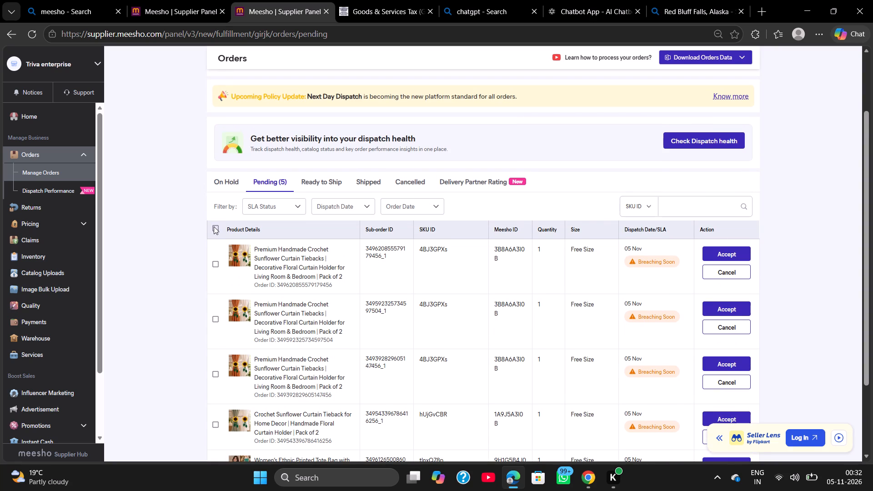
{"action": "left_click", "coordinate": [715, 436]}
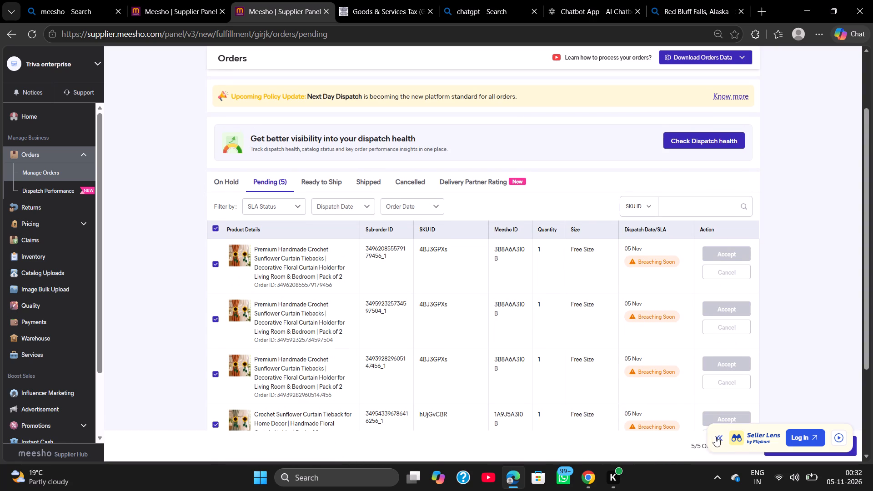
{"action": "left_click", "coordinate": [820, 447]}
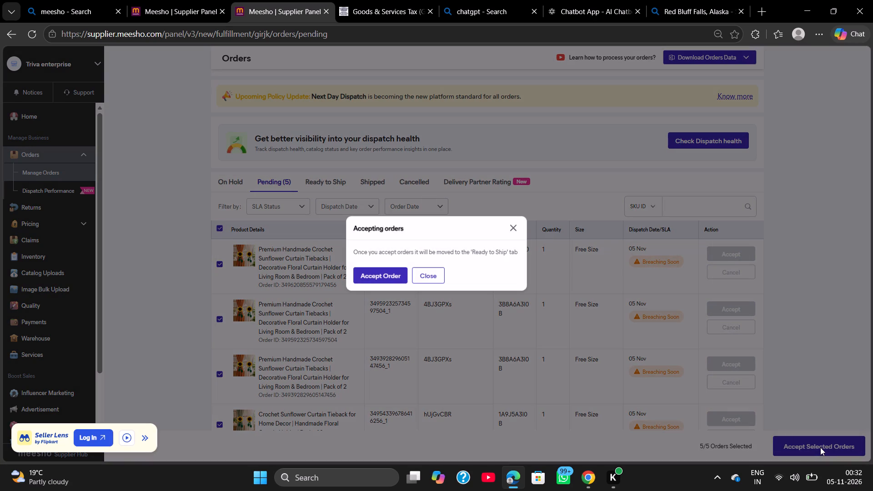
{"action": "left_click", "coordinate": [385, 271]}
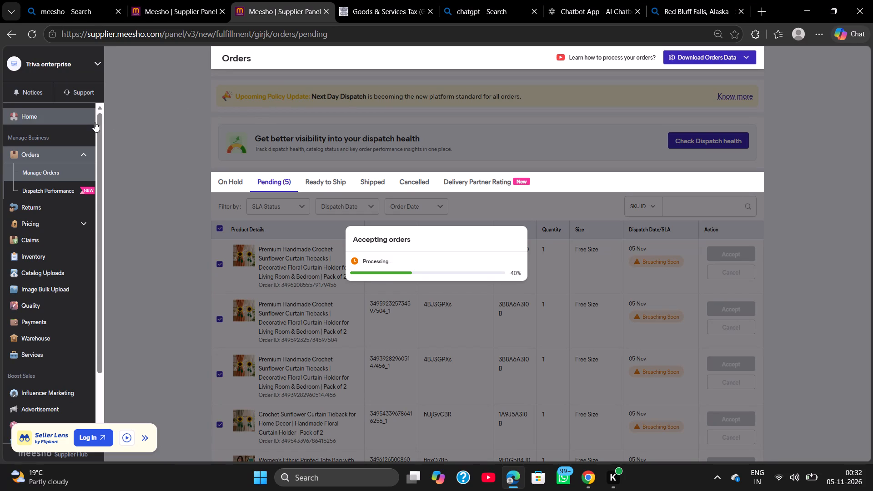
{"action": "left_click", "coordinate": [32, 37]}
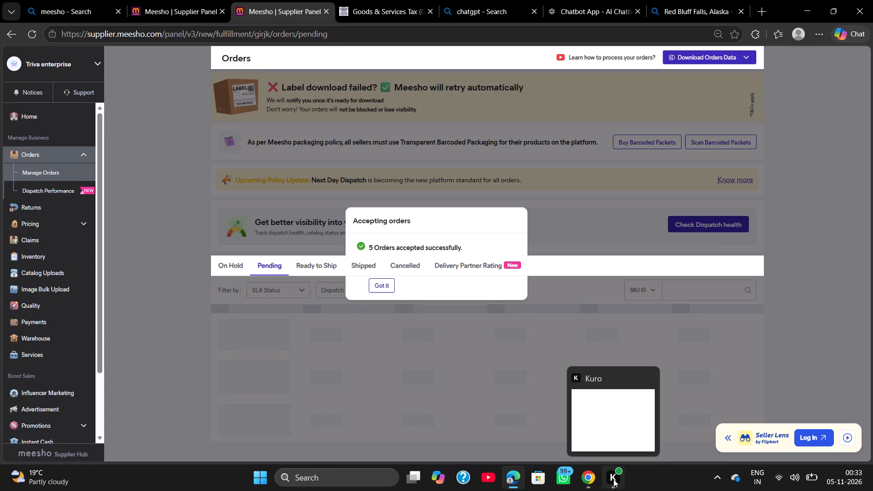
{"action": "left_click", "coordinate": [381, 286]}
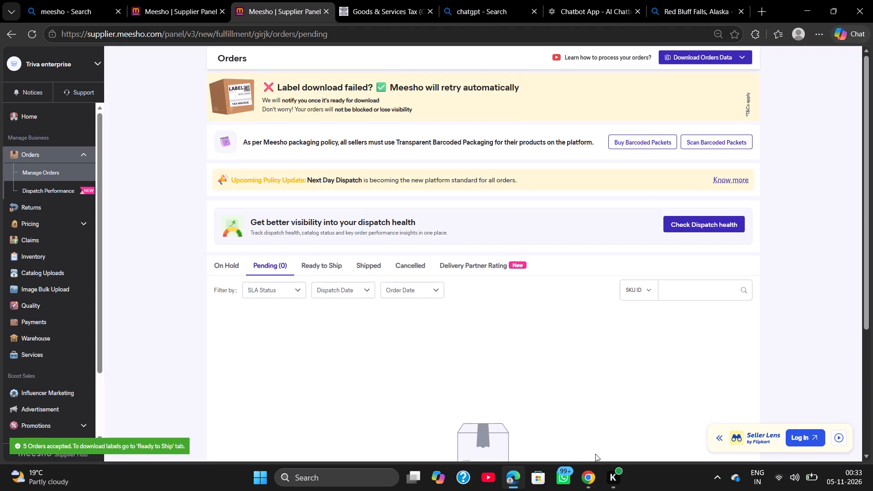
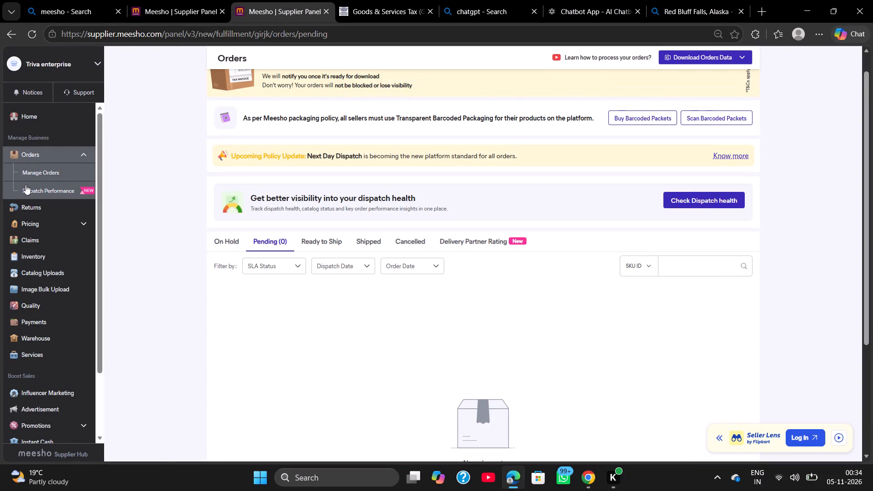
Look over the return and RTO overview and the upload totals on the Catalog Uploads page.
{"action": "left_click", "coordinate": [27, 212]}
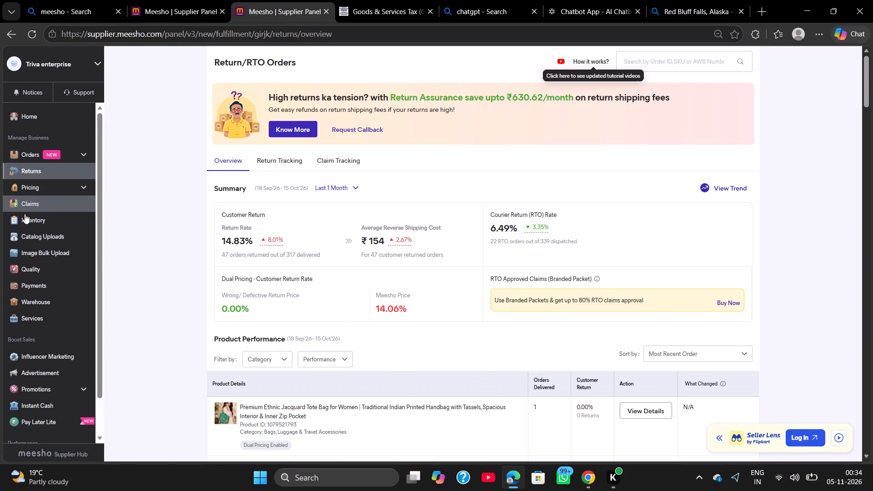
{"action": "left_click", "coordinate": [30, 235]}
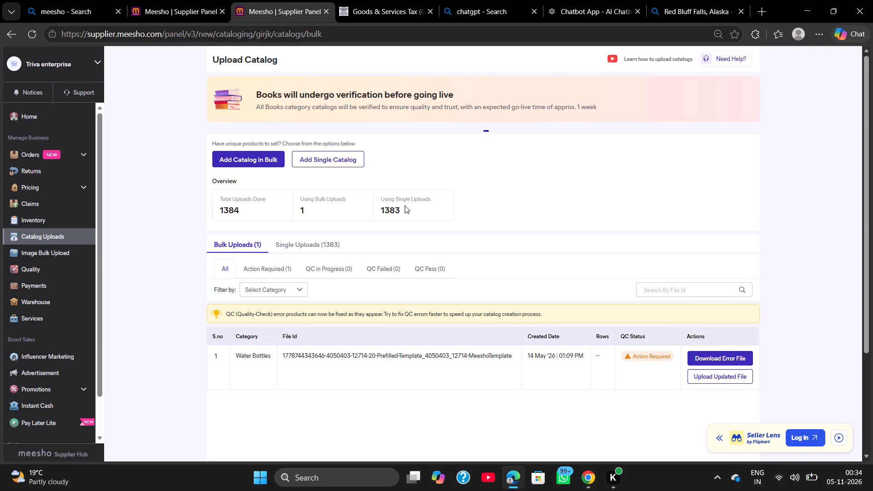
{"action": "left_click_drag", "start_coordinate": [405, 205], "coordinate": [420, 214]}
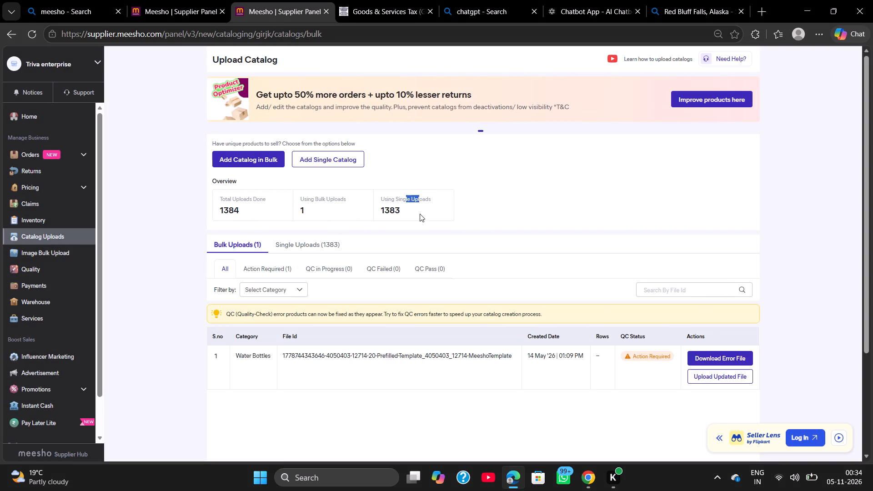
{"action": "left_click", "coordinate": [420, 214]}
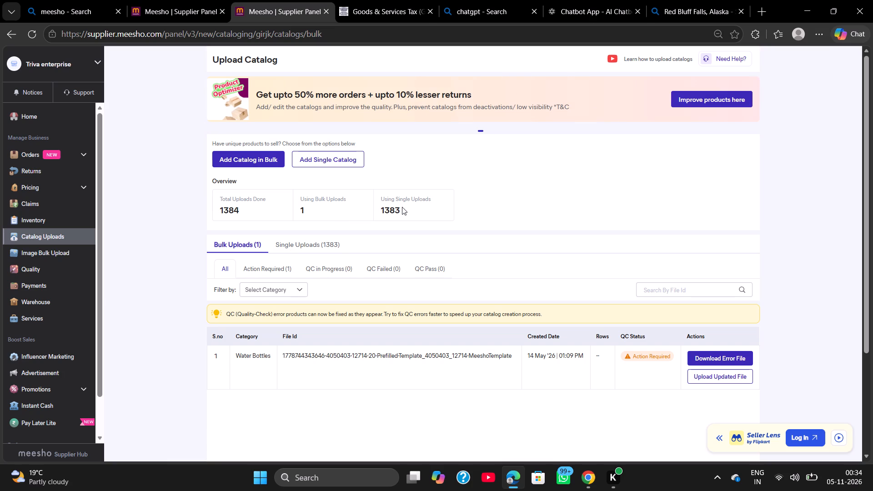
{"action": "left_click_drag", "start_coordinate": [404, 205], "coordinate": [227, 212]}
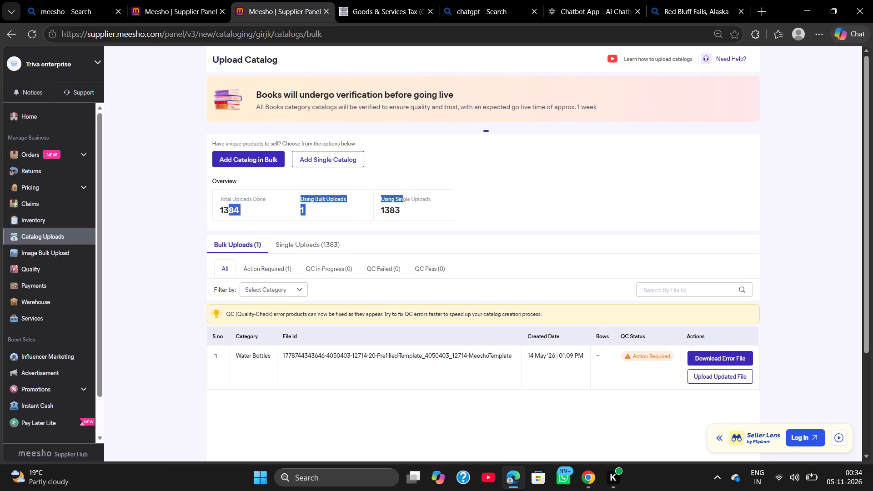
{"action": "left_click_drag", "start_coordinate": [227, 212], "coordinate": [218, 206]}
{"action": "left_click", "coordinate": [218, 206]}
{"action": "left_click", "coordinate": [206, 205]}
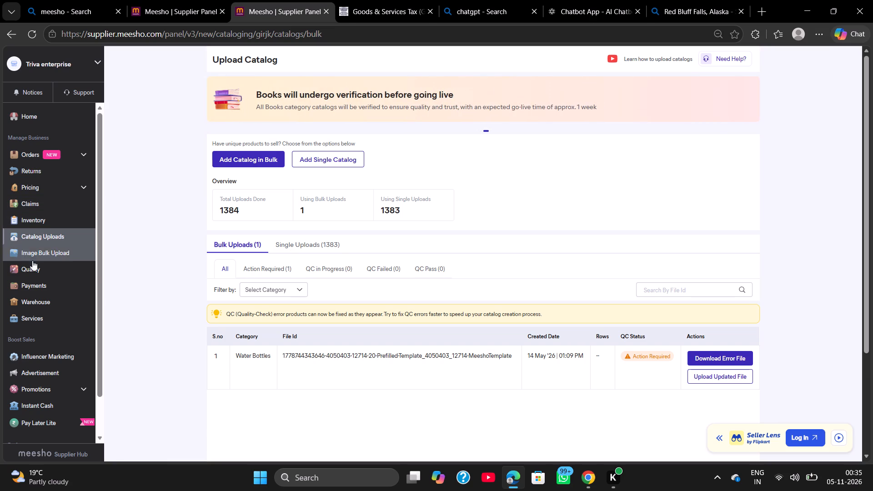
Examine the payments overview, including the next 7 days' payments and the unscheduled order payments.
{"action": "left_click", "coordinate": [35, 286]}
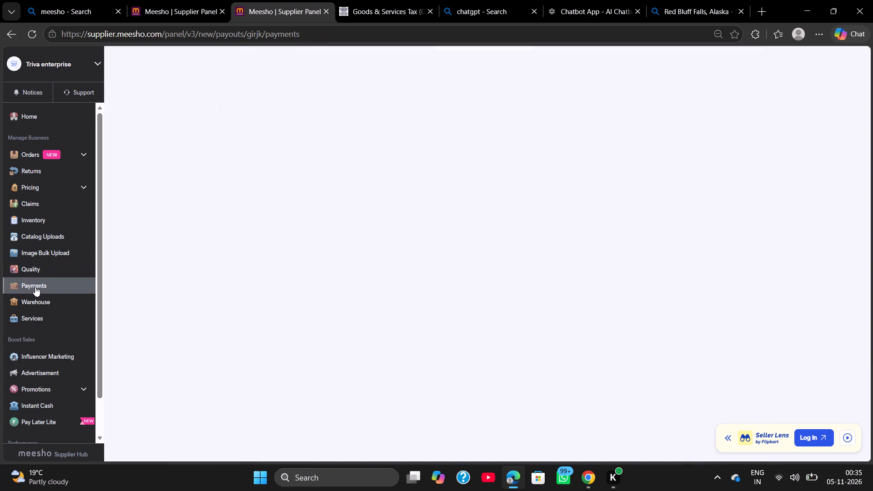
{"action": "scroll", "coordinate": [314, 266], "scroll_direction": "down", "scroll_amount": 1}
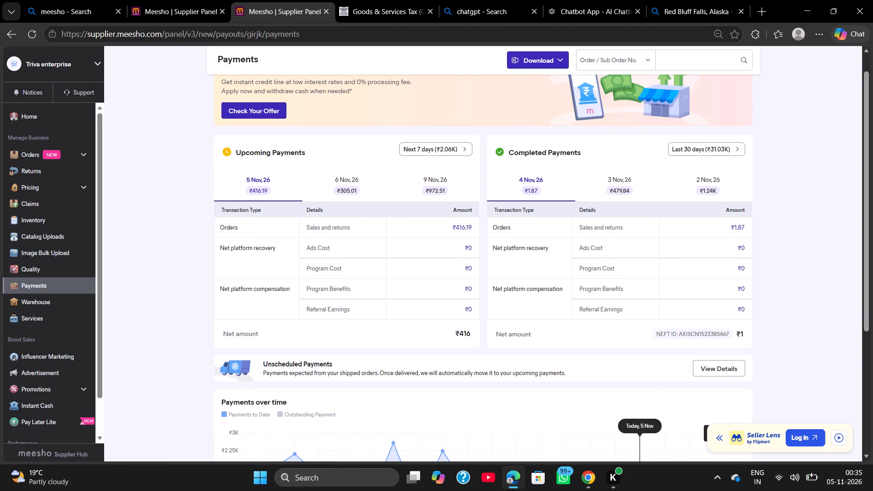
{"action": "scroll", "coordinate": [373, 288], "scroll_direction": "up", "scroll_amount": 1}
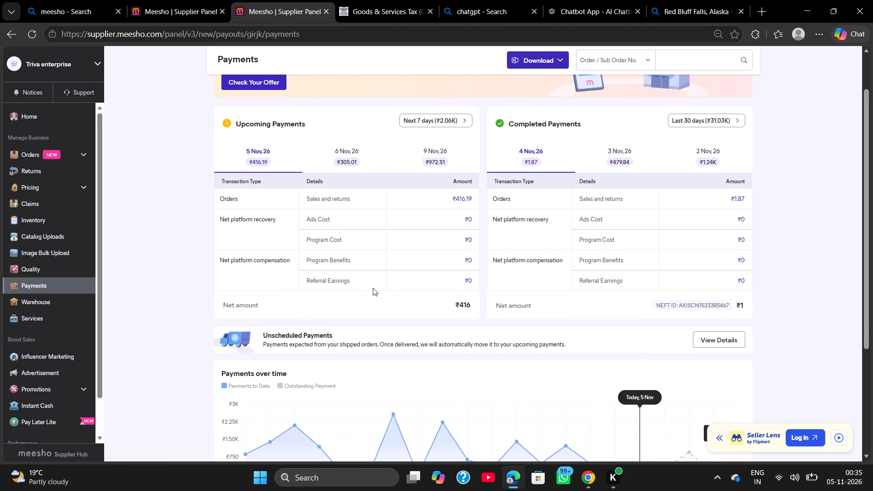
{"action": "scroll", "coordinate": [373, 288], "scroll_direction": "up", "scroll_amount": 3}
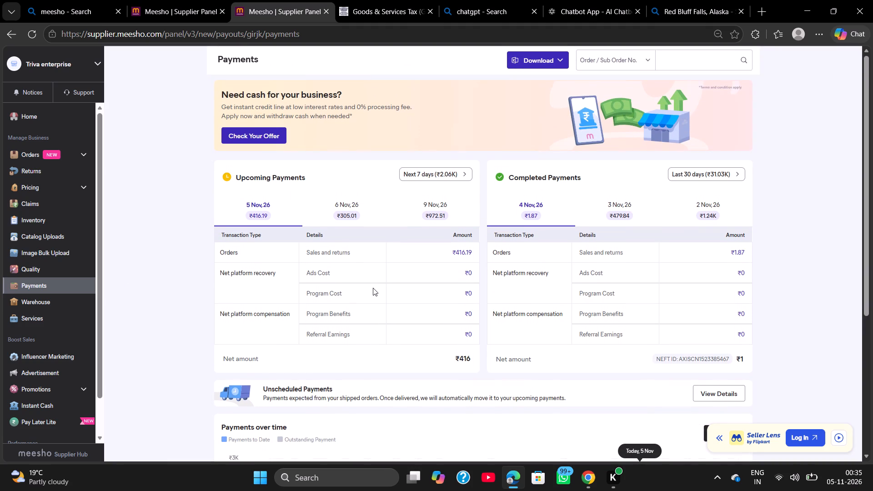
{"action": "left_click", "coordinate": [446, 170]}
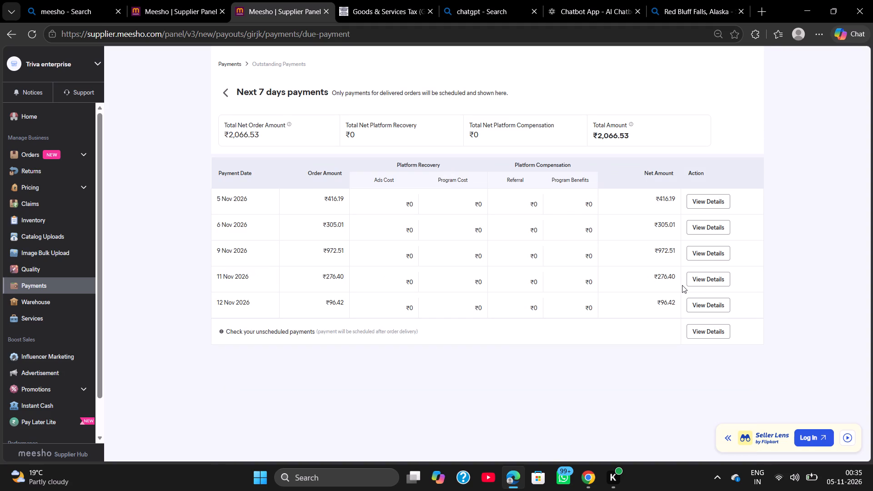
{"action": "left_click", "coordinate": [704, 330]}
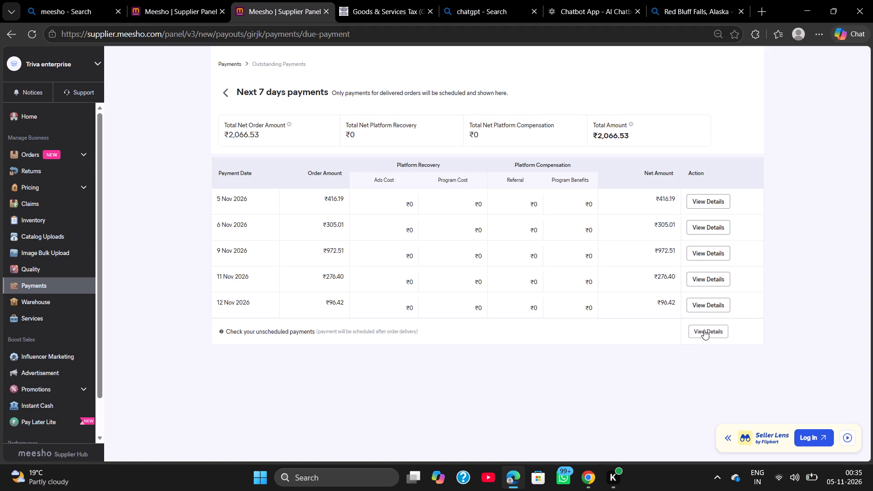
{"action": "scroll", "coordinate": [623, 304], "scroll_direction": "down", "scroll_amount": 3}
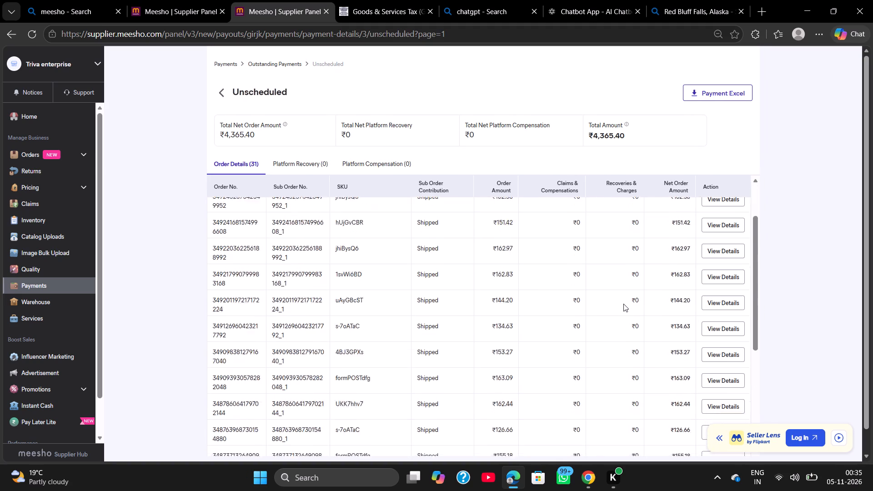
{"action": "scroll", "coordinate": [623, 304], "scroll_direction": "down", "scroll_amount": 5}
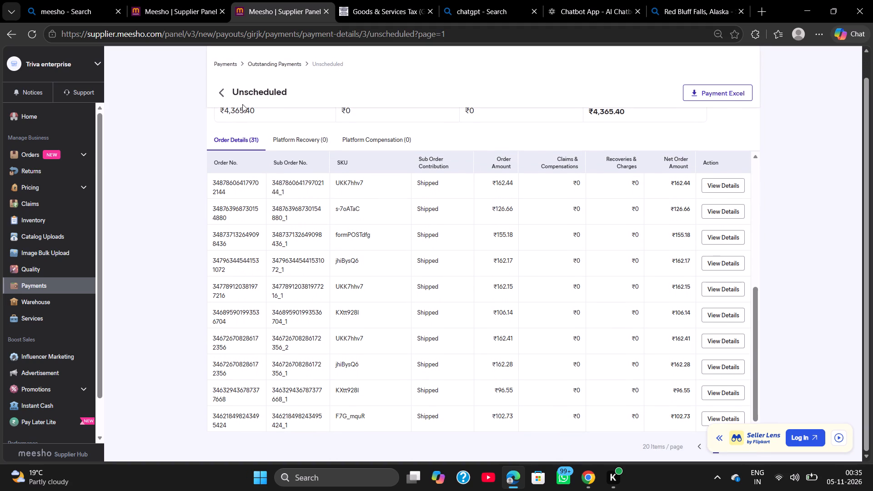
{"action": "left_click", "coordinate": [225, 95]}
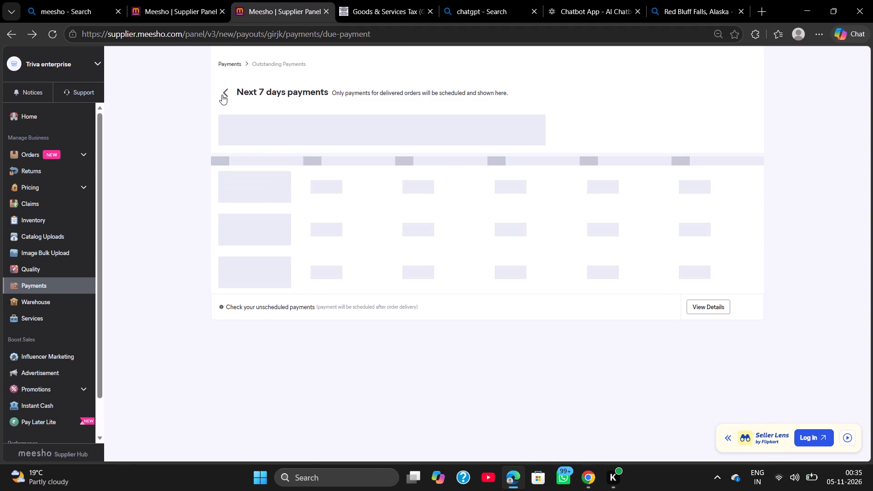
{"action": "left_click", "coordinate": [222, 95]}
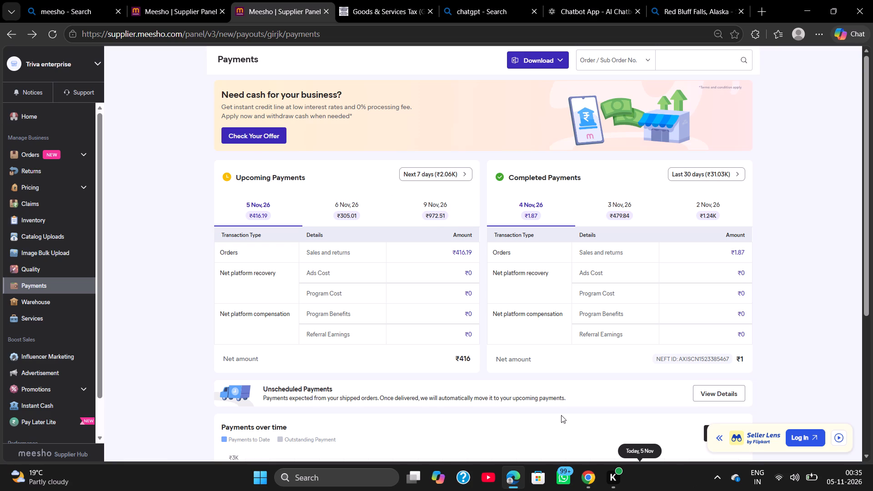
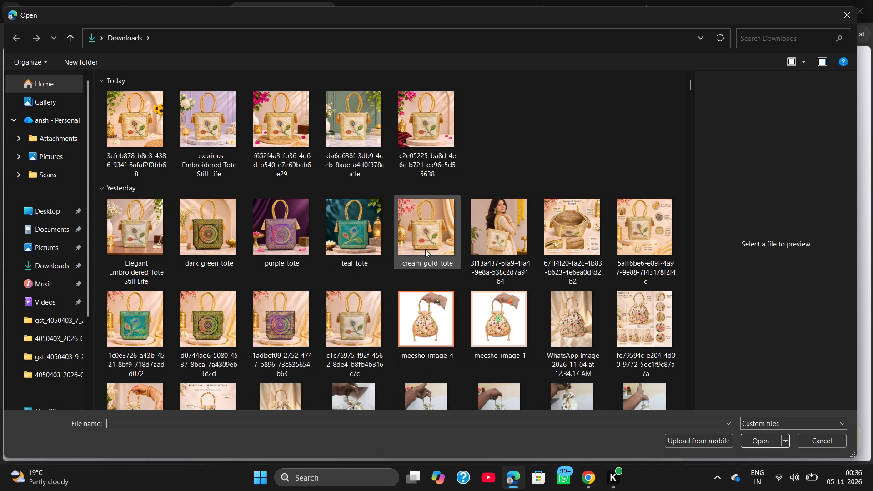
{"action": "double_click", "coordinate": [127, 125]}
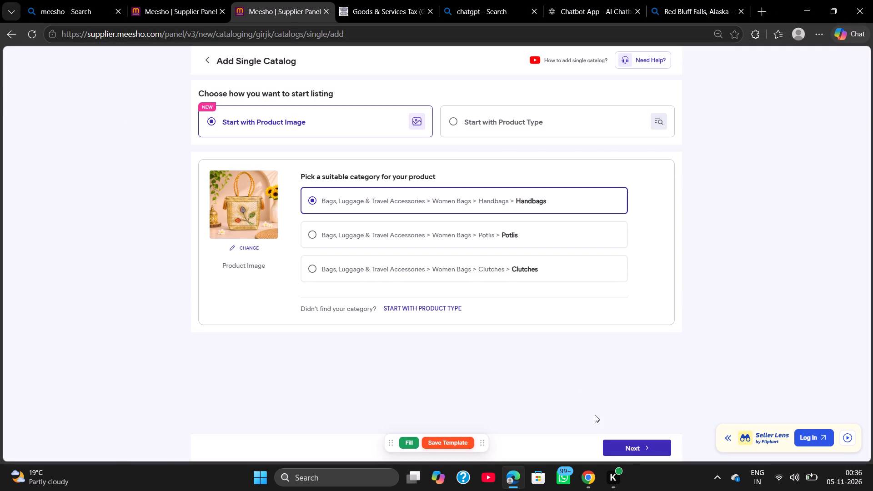
{"action": "left_click", "coordinate": [628, 450]}
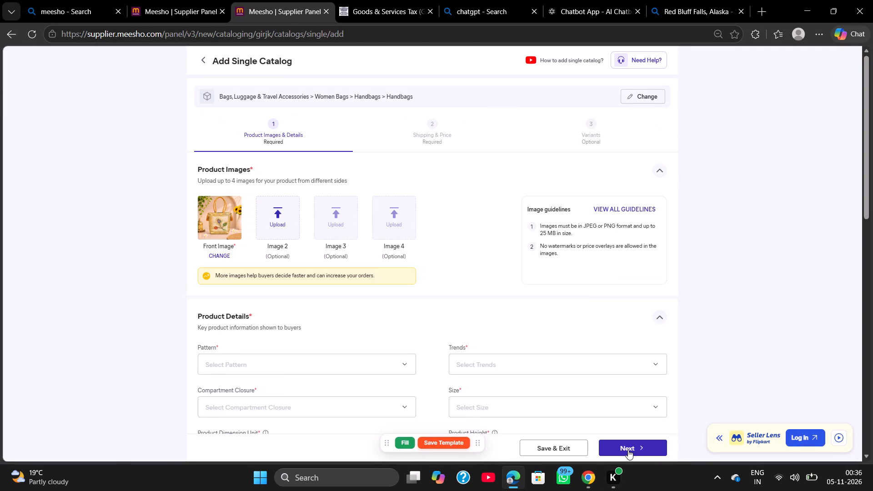
{"action": "scroll", "coordinate": [447, 323], "scroll_direction": "down", "scroll_amount": 1}
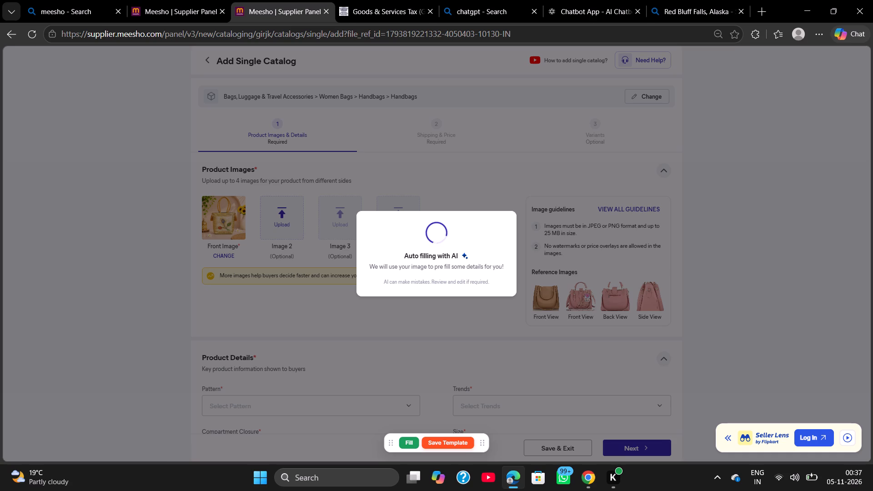
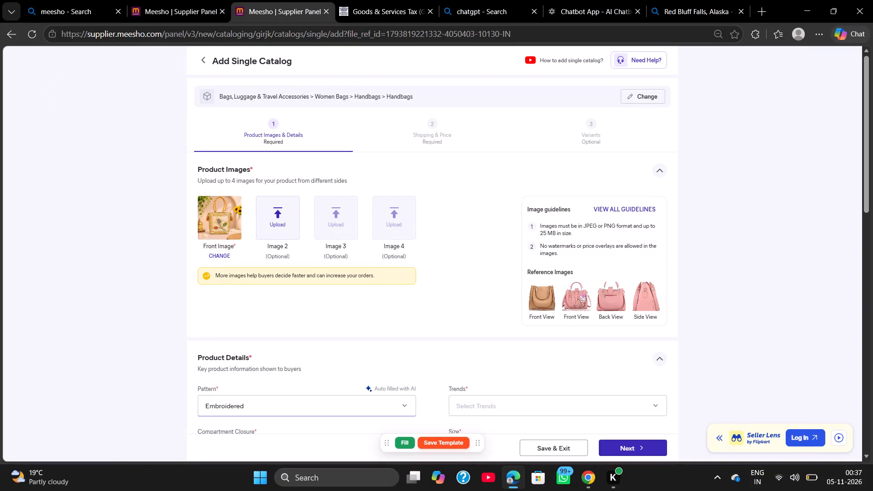
Add the cream bag's open-interior storage image, the model image and the feature-callout image from Downloads as Images 2, 3 and 4.
{"action": "left_click", "coordinate": [263, 212]}
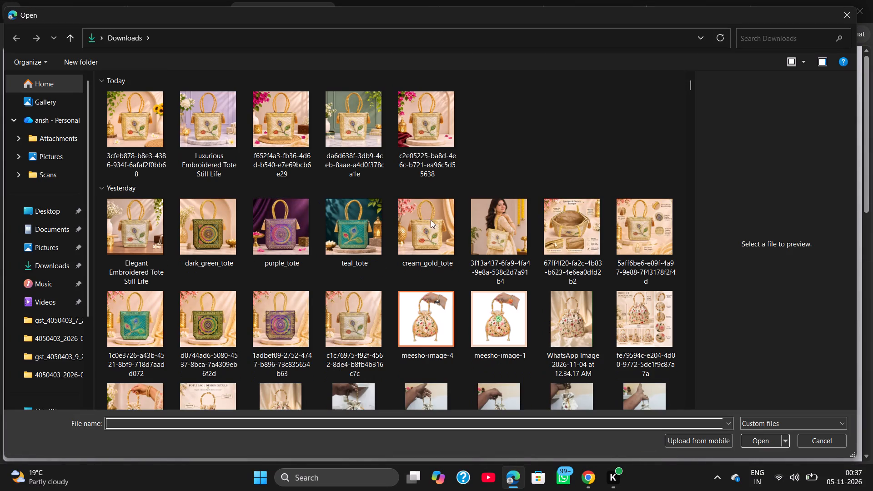
{"action": "double_click", "coordinate": [567, 223]}
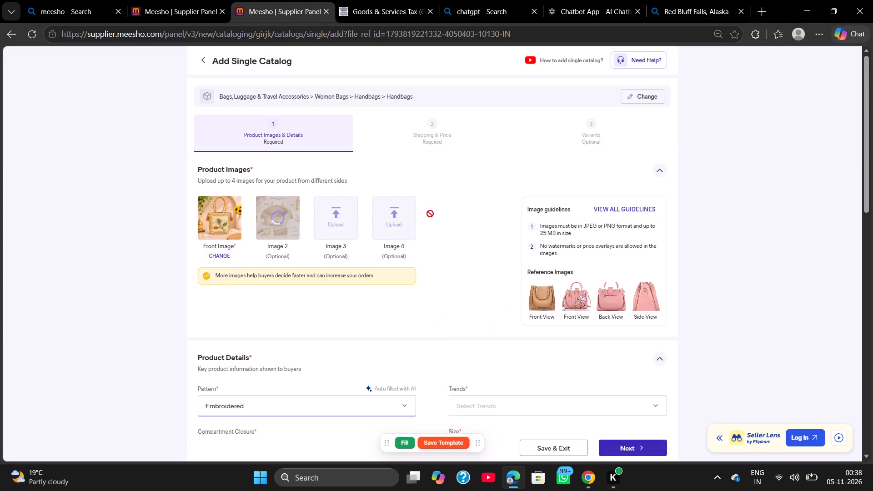
{"action": "left_click", "coordinate": [341, 208]}
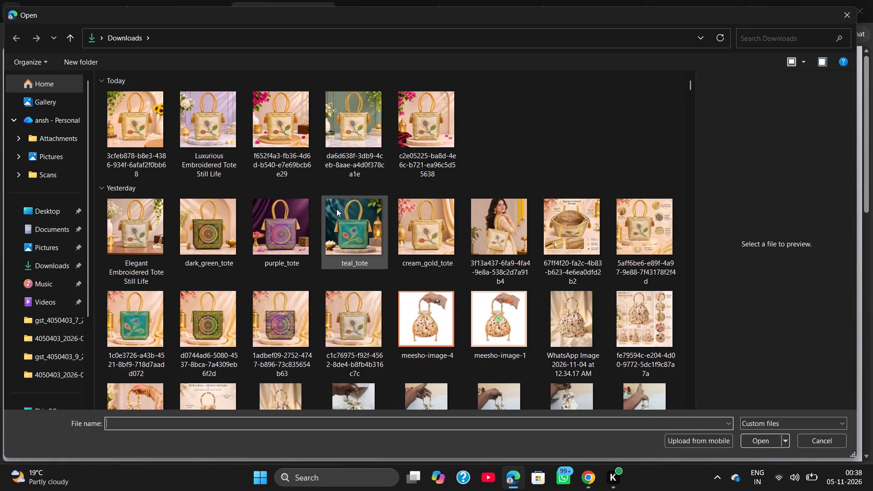
{"action": "double_click", "coordinate": [496, 235]}
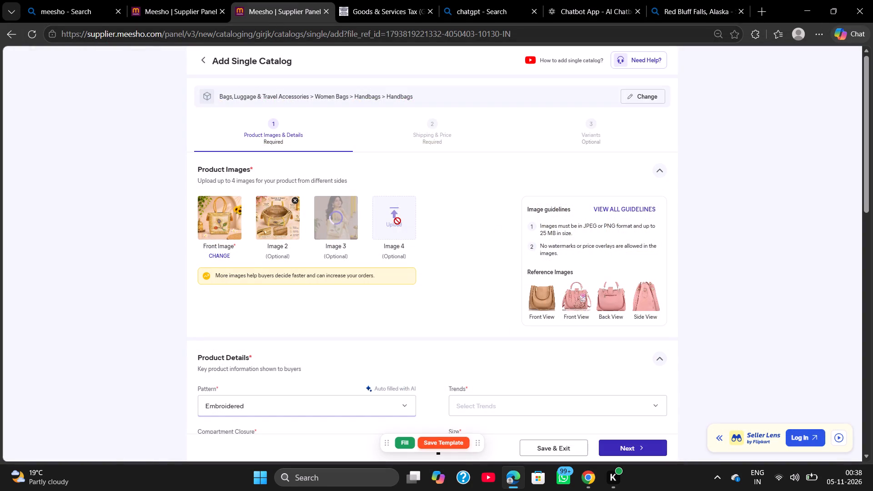
{"action": "left_click", "coordinate": [391, 215]}
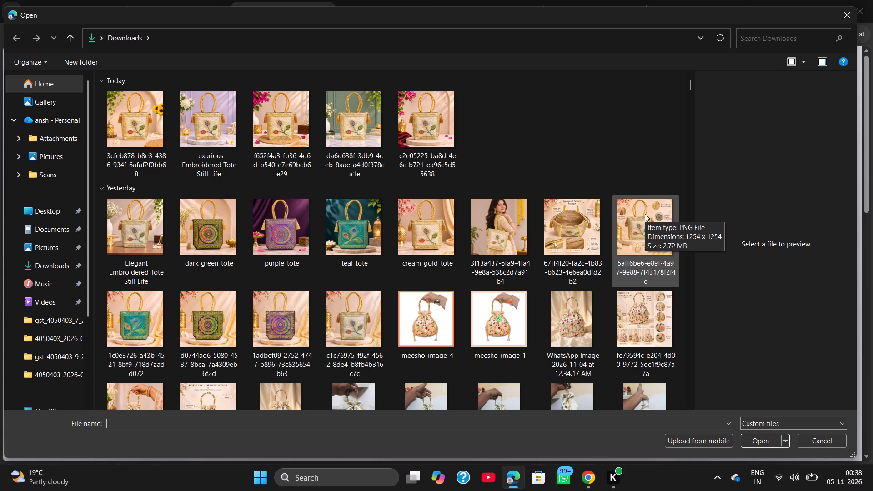
{"action": "double_click", "coordinate": [645, 214]}
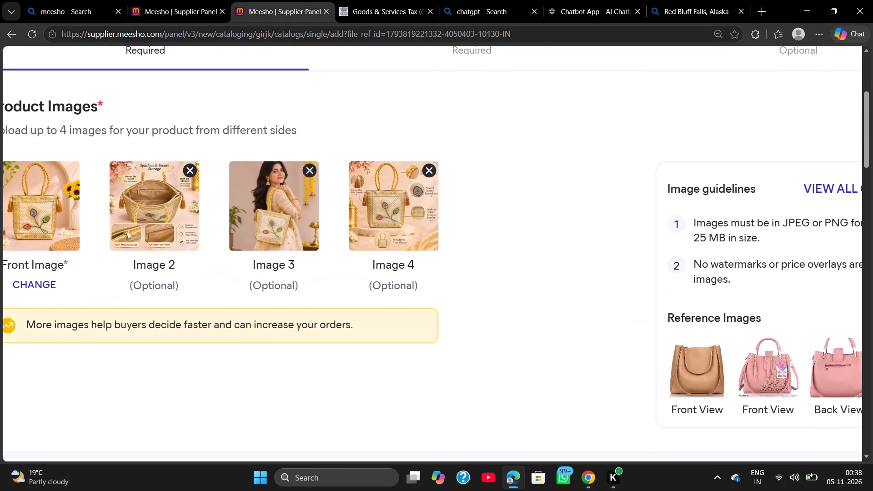
{"action": "scroll", "coordinate": [395, 229], "scroll_direction": "left", "scroll_amount": 1}
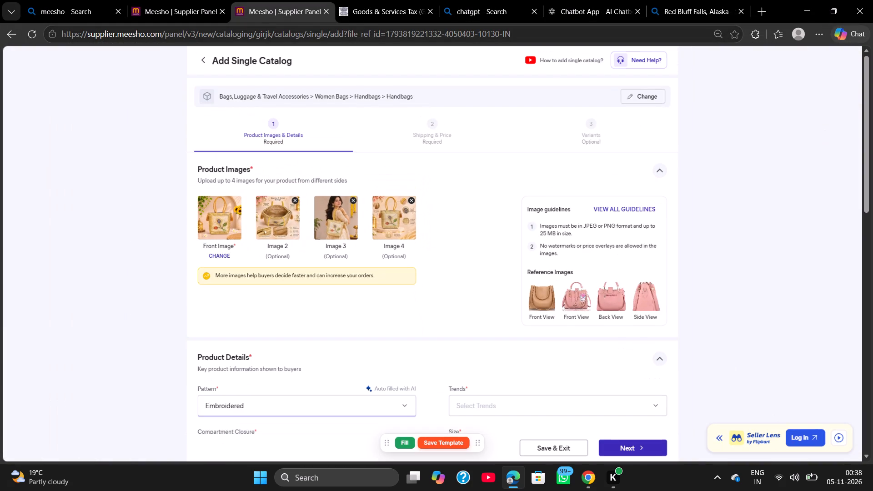
{"action": "left_click", "coordinate": [395, 229]}
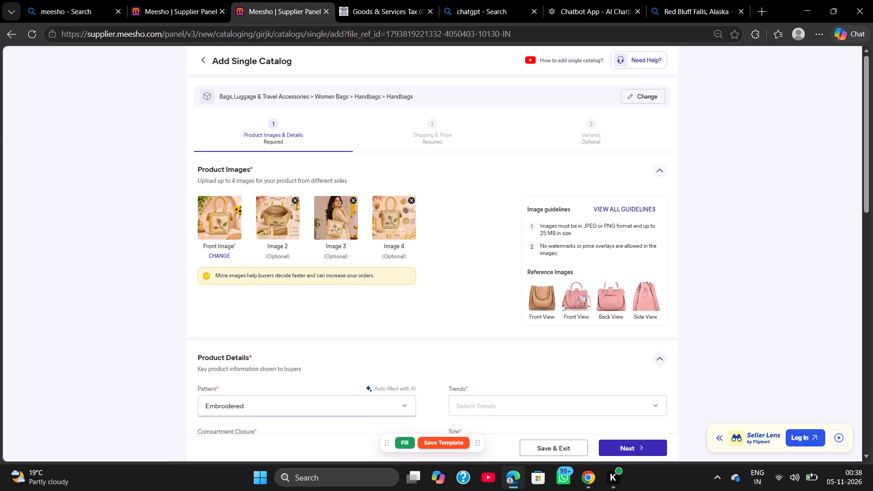
In the product details, set Trends to Tote and Compartment Closure to Zip.
{"action": "scroll", "coordinate": [424, 292], "scroll_direction": "down", "scroll_amount": 1}
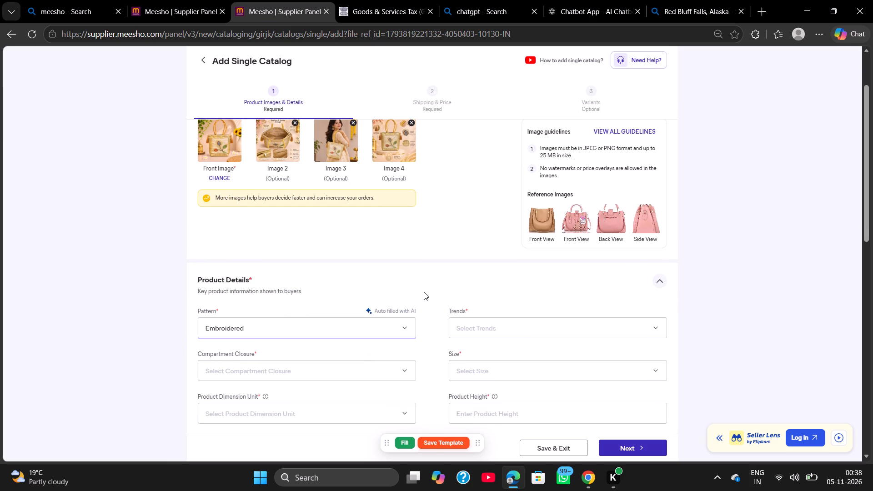
{"action": "scroll", "coordinate": [462, 324], "scroll_direction": "down", "scroll_amount": 1}
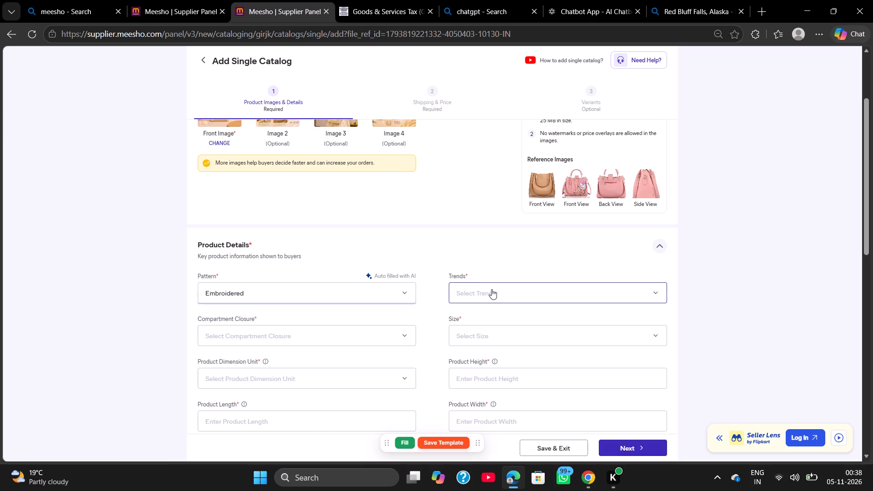
{"action": "left_click", "coordinate": [492, 289]}
{"action": "scroll", "coordinate": [511, 373], "scroll_direction": "down", "scroll_amount": 4}
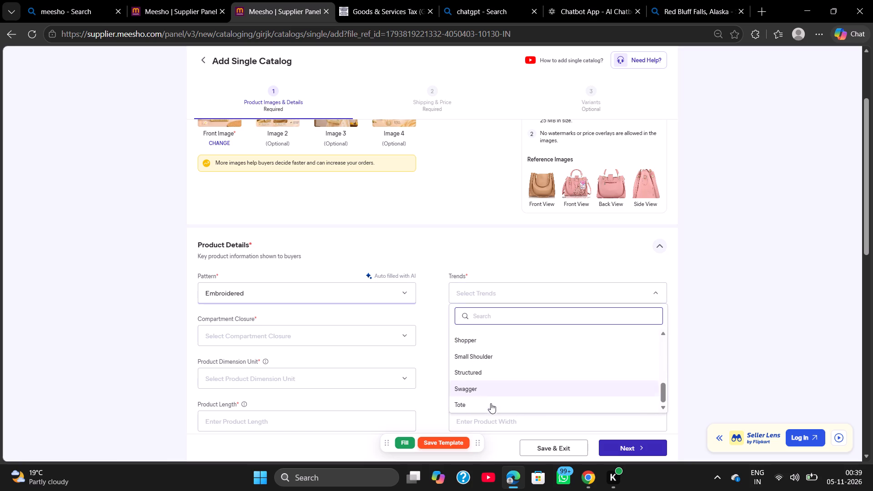
{"action": "left_click", "coordinate": [491, 406]}
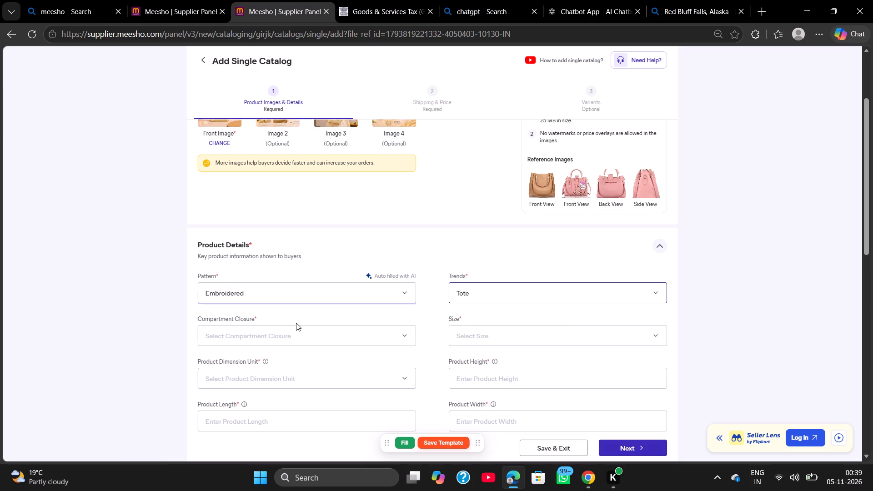
{"action": "left_click", "coordinate": [296, 325]}
{"action": "left_click", "coordinate": [296, 335]}
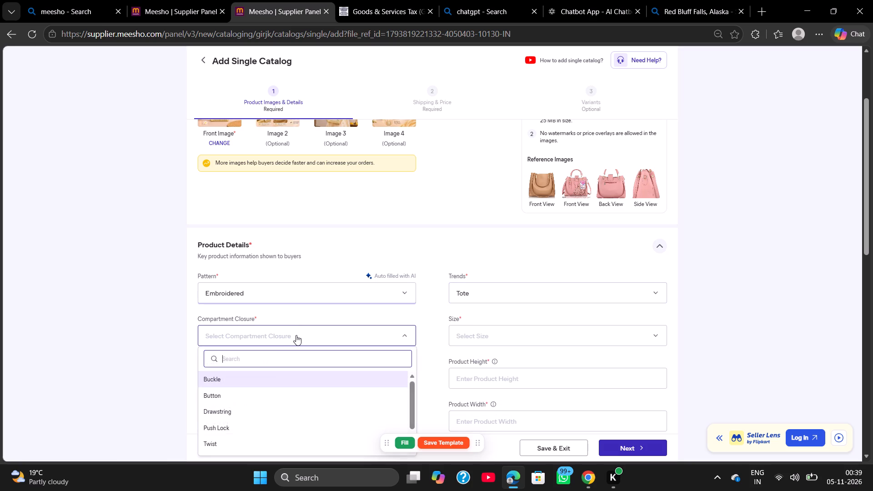
{"action": "scroll", "coordinate": [277, 398], "scroll_direction": "down", "scroll_amount": 4}
{"action": "left_click", "coordinate": [238, 445]}
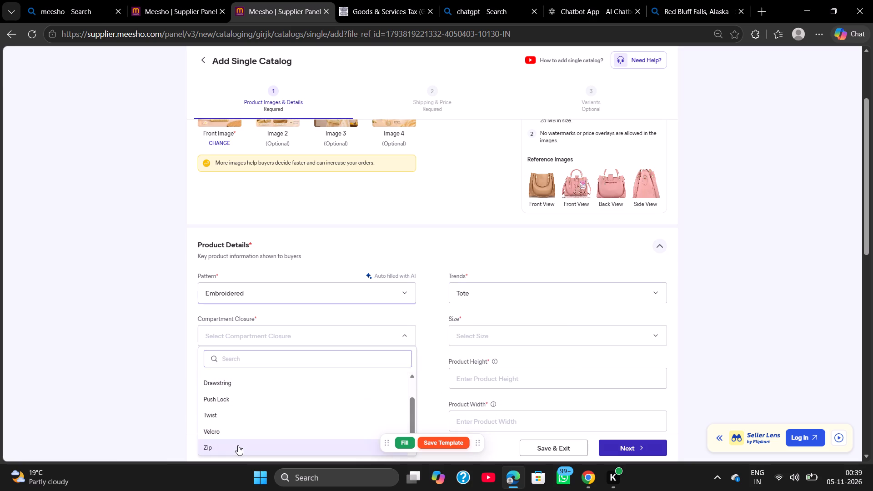
Set the handbag's Size to Free Size.
{"action": "left_click", "coordinate": [514, 331]}
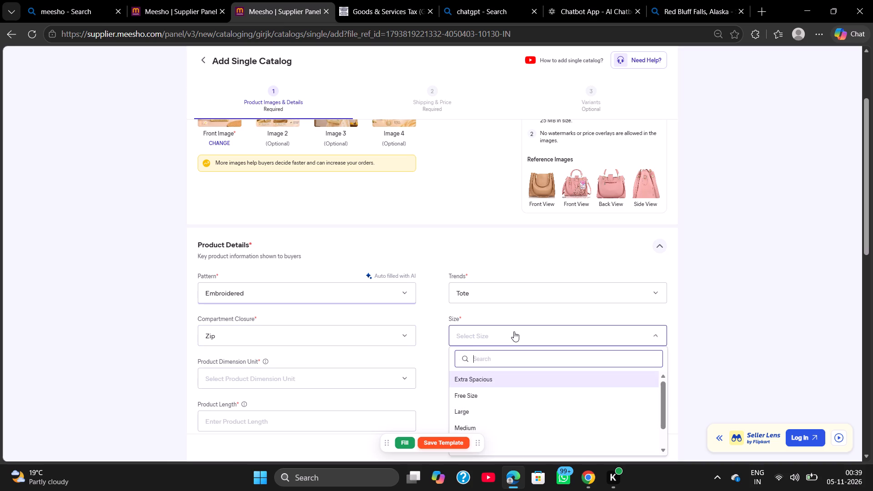
{"action": "scroll", "coordinate": [494, 381], "scroll_direction": "down", "scroll_amount": 6}
{"action": "scroll", "coordinate": [493, 418], "scroll_direction": "down", "scroll_amount": 1}
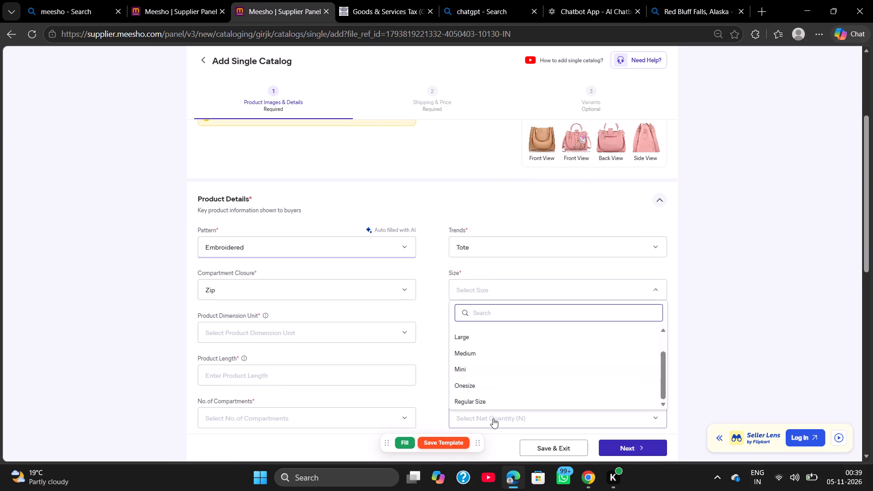
{"action": "scroll", "coordinate": [483, 382], "scroll_direction": "down", "scroll_amount": 5}
{"action": "scroll", "coordinate": [502, 338], "scroll_direction": "up", "scroll_amount": 5}
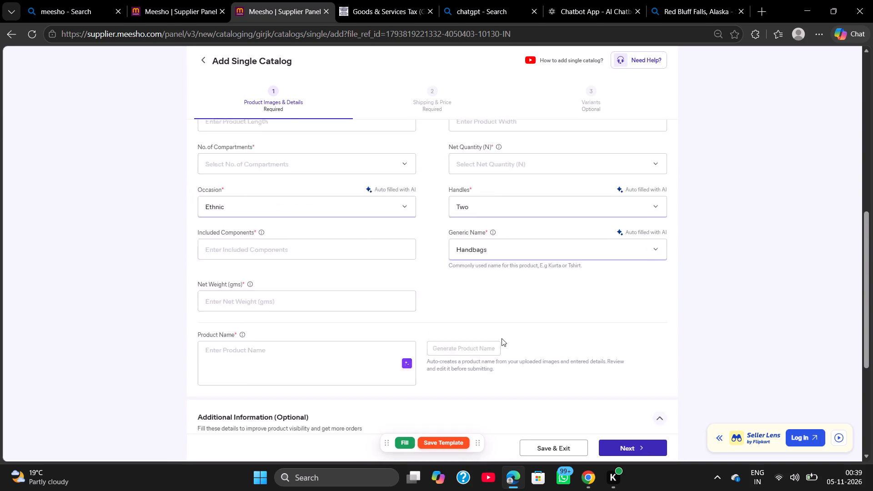
{"action": "scroll", "coordinate": [502, 338], "scroll_direction": "up", "scroll_amount": 2}
{"action": "scroll", "coordinate": [509, 336], "scroll_direction": "down", "scroll_amount": 1}
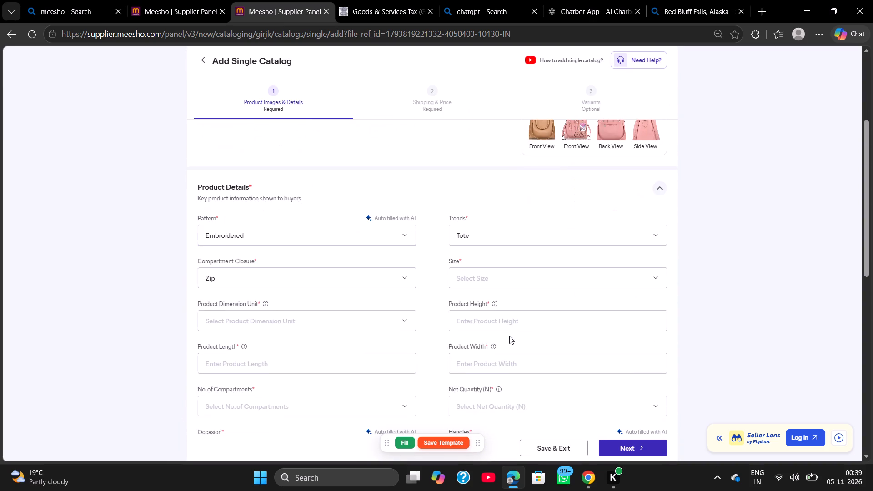
{"action": "scroll", "coordinate": [509, 336], "scroll_direction": "down", "scroll_amount": 1}
{"action": "left_click", "coordinate": [495, 278]}
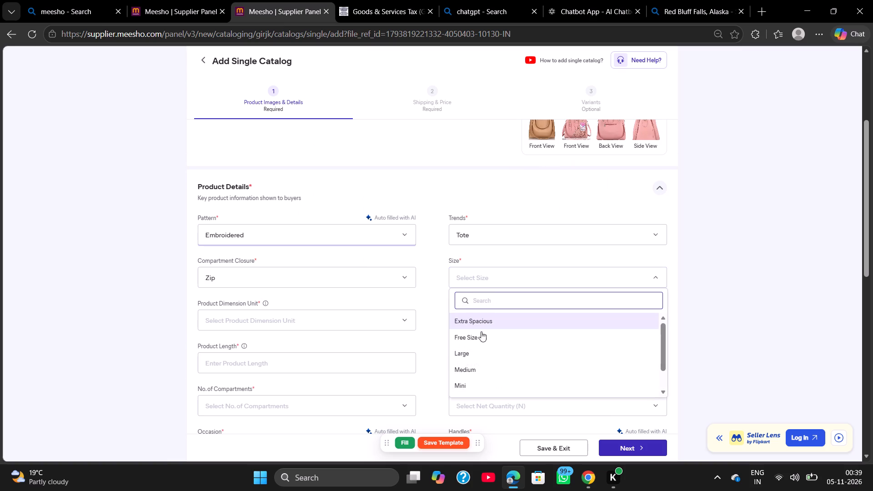
{"action": "left_click", "coordinate": [480, 332]}
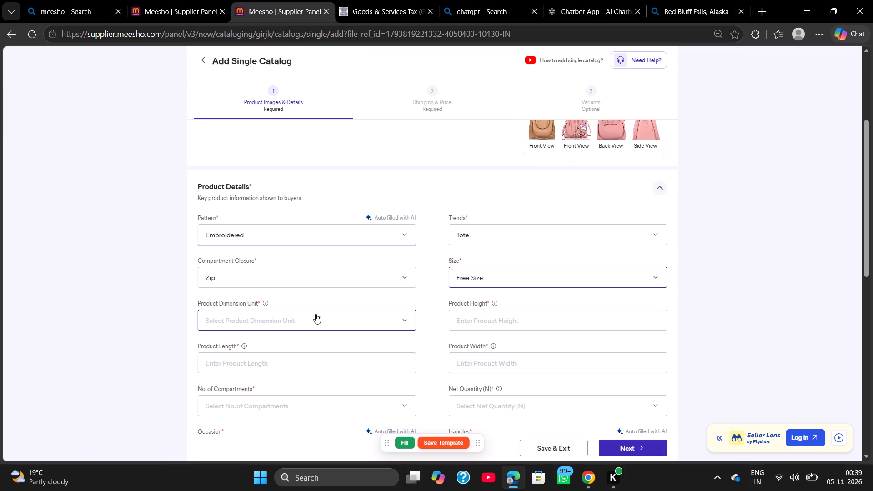
Set the product dimensions in inch: height 10, length 10 and width 2.
{"action": "left_click", "coordinate": [316, 314]}
{"action": "left_click", "coordinate": [256, 393]}
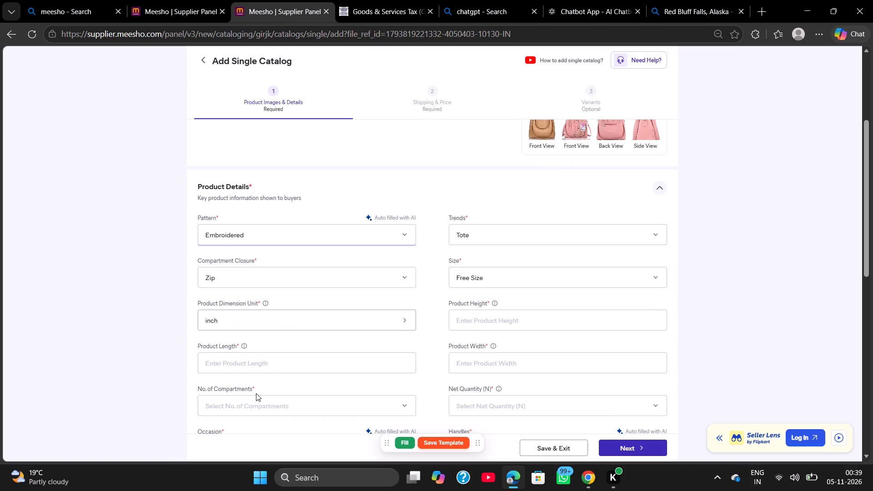
{"action": "left_click", "coordinate": [464, 322]}
{"action": "type", "text": "10"}
{"action": "left_click", "coordinate": [263, 357]}
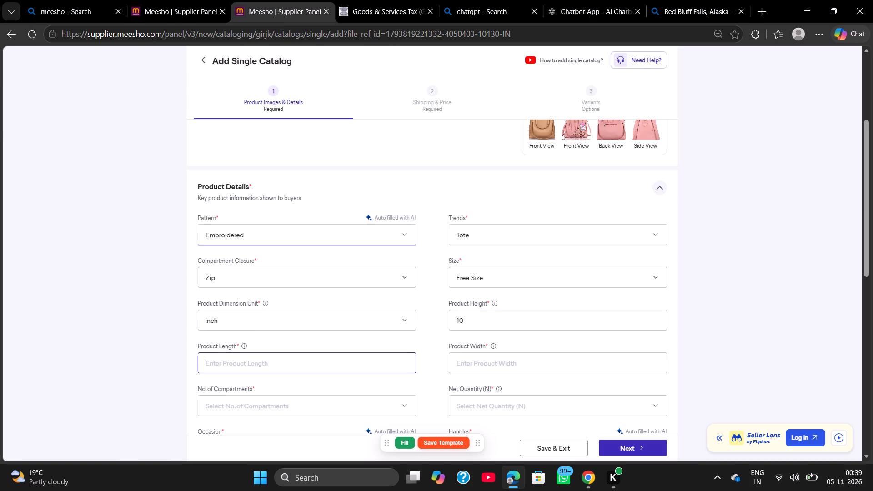
{"action": "type", "text": "10"}
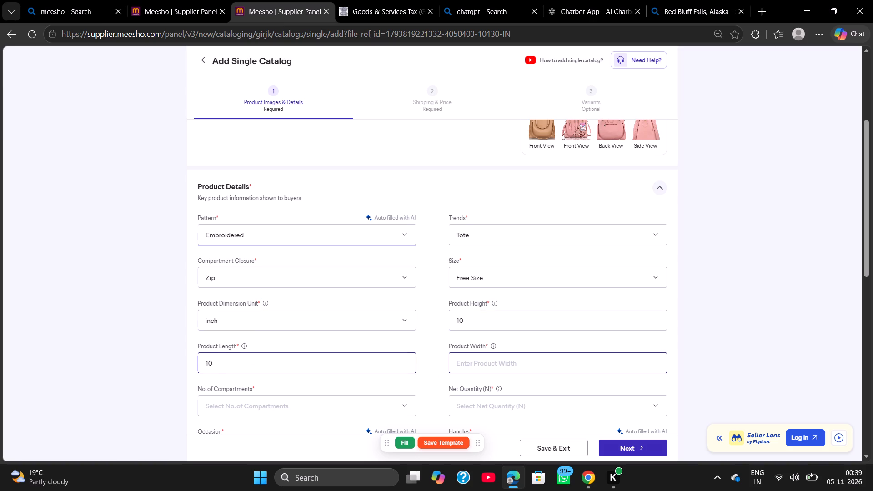
{"action": "left_click", "coordinate": [463, 361]}
{"action": "key", "text": "2"}
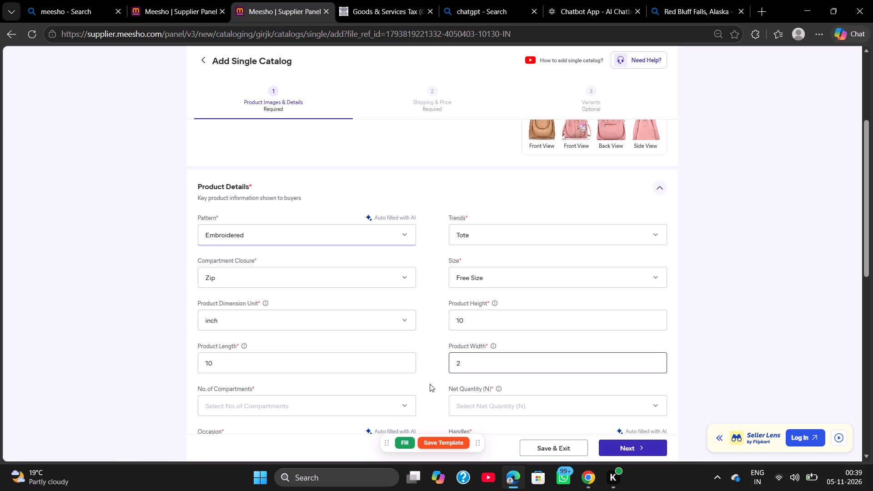
Set the number of compartments to 2 and the net quantity to 1.
{"action": "scroll", "coordinate": [430, 384], "scroll_direction": "down", "scroll_amount": 1}
{"action": "left_click", "coordinate": [368, 338]}
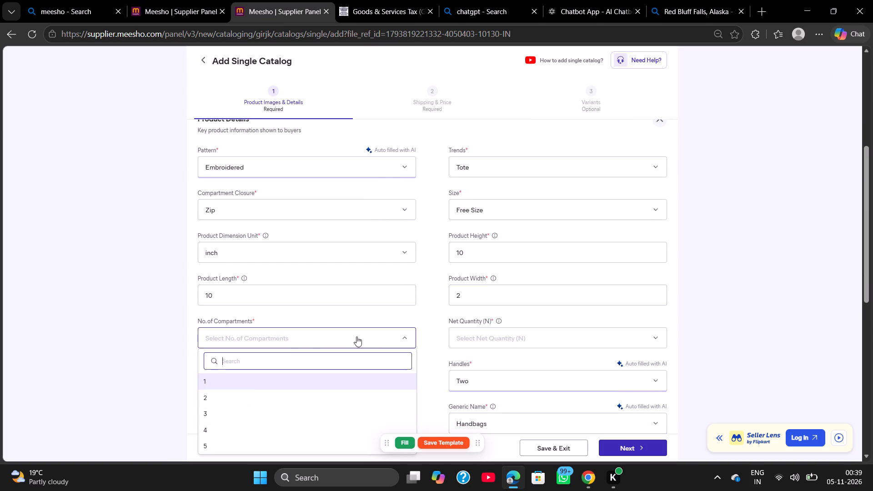
{"action": "left_click", "coordinate": [259, 393]}
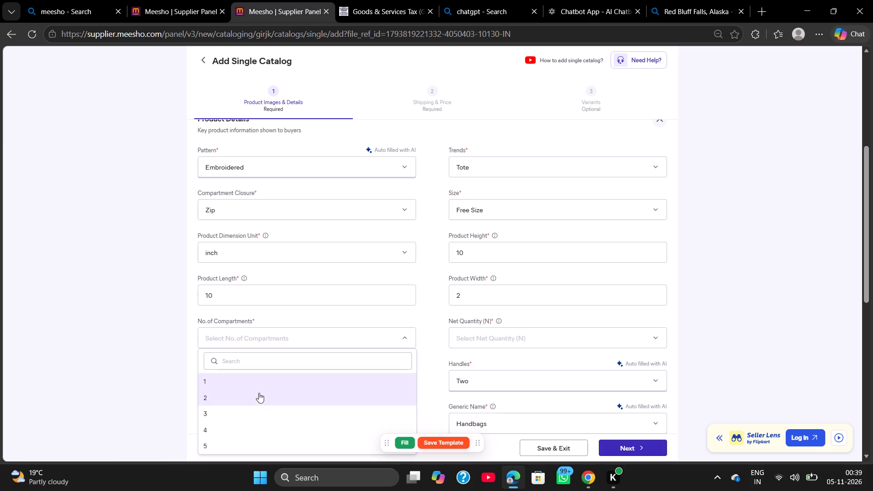
{"action": "left_click", "coordinate": [482, 339]}
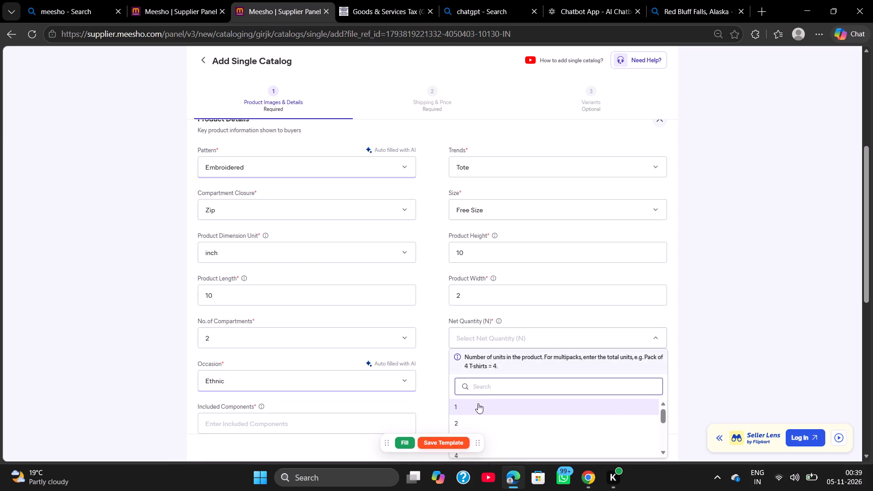
{"action": "left_click", "coordinate": [478, 406]}
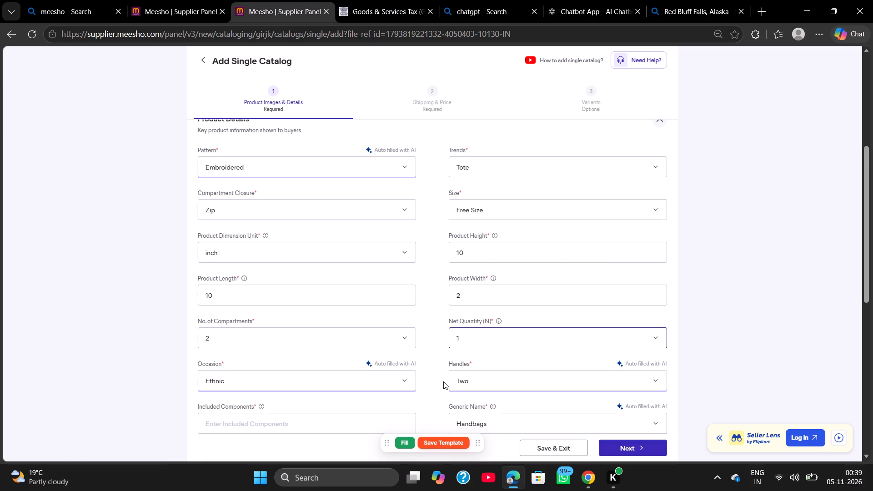
Enter handbag as the included components and 100 grams as the net weight.
{"action": "scroll", "coordinate": [443, 381], "scroll_direction": "down", "scroll_amount": 1}
{"action": "left_click", "coordinate": [332, 368]}
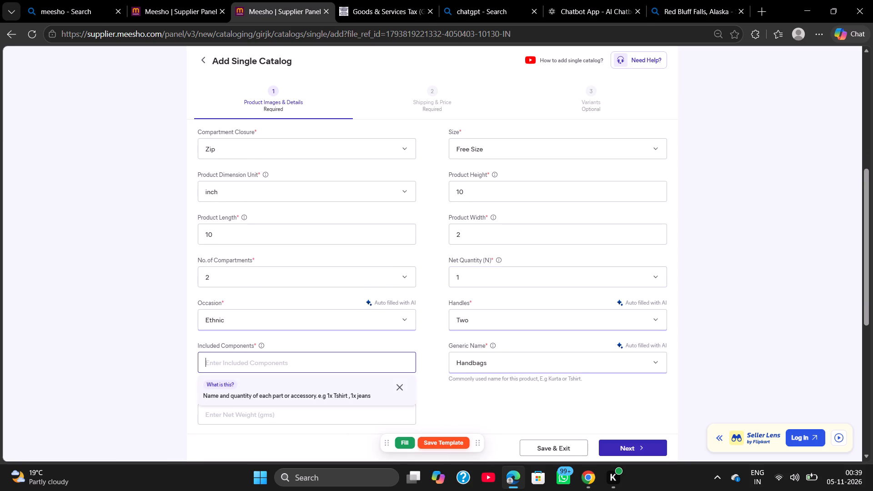
{"action": "scroll", "coordinate": [487, 373], "scroll_direction": "down", "scroll_amount": 2}
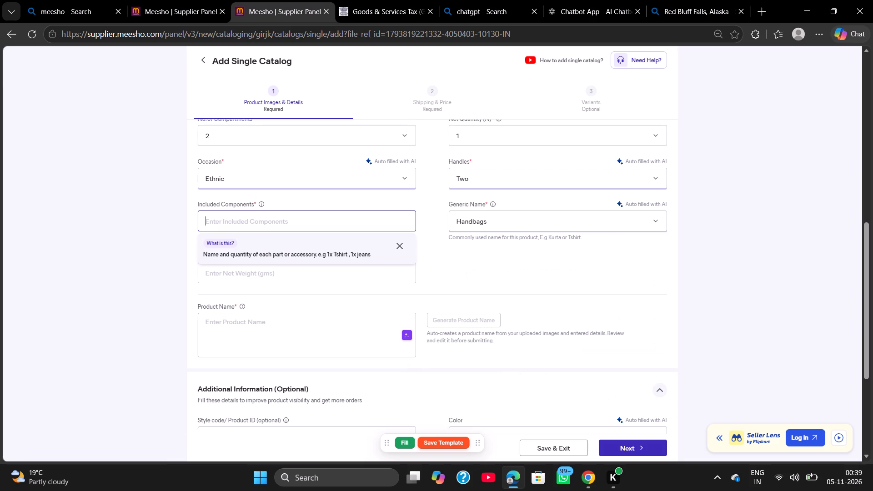
{"action": "left_click", "coordinate": [260, 276]}
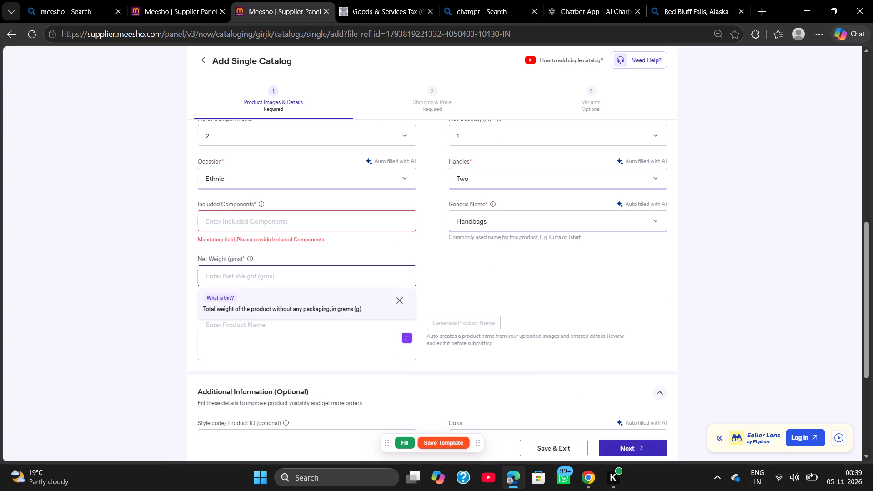
{"action": "left_click", "coordinate": [231, 214]}
{"action": "type", "text": "hna"}
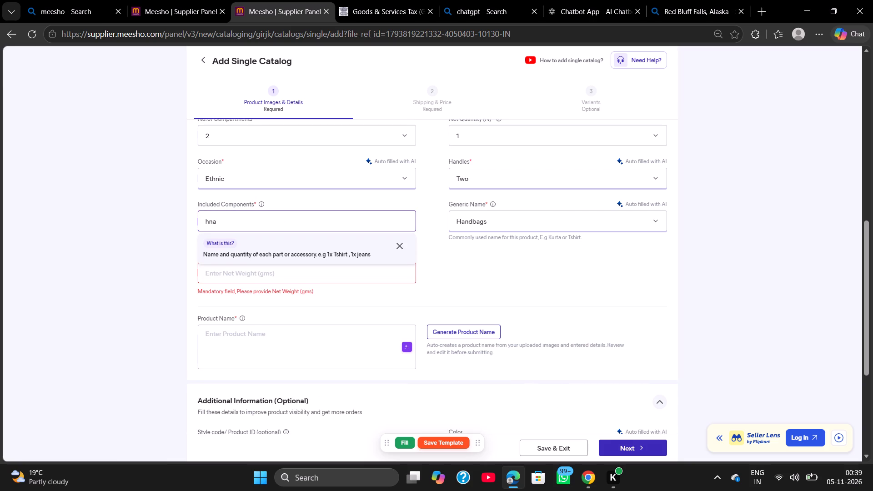
{"action": "key", "text": "BackSpace"}
{"action": "key", "text": "BackSpace"}
{"action": "key", "text": "BackSpace"}
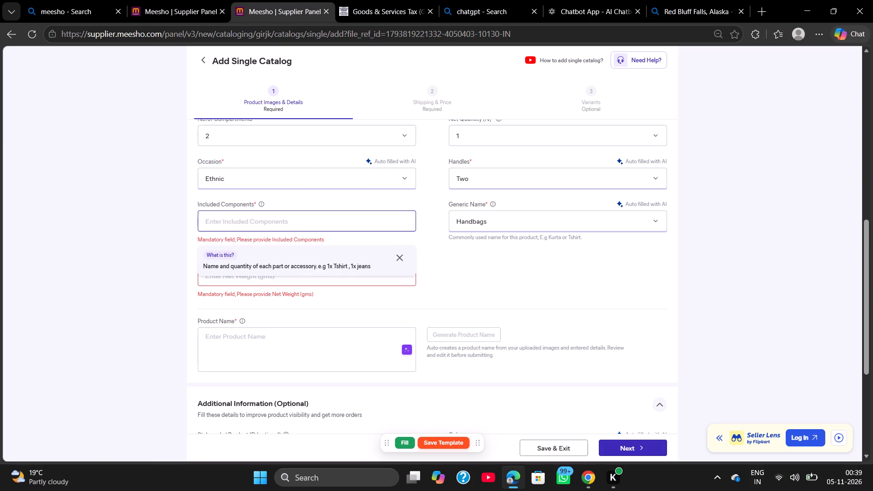
{"action": "type", "text": "handbag"}
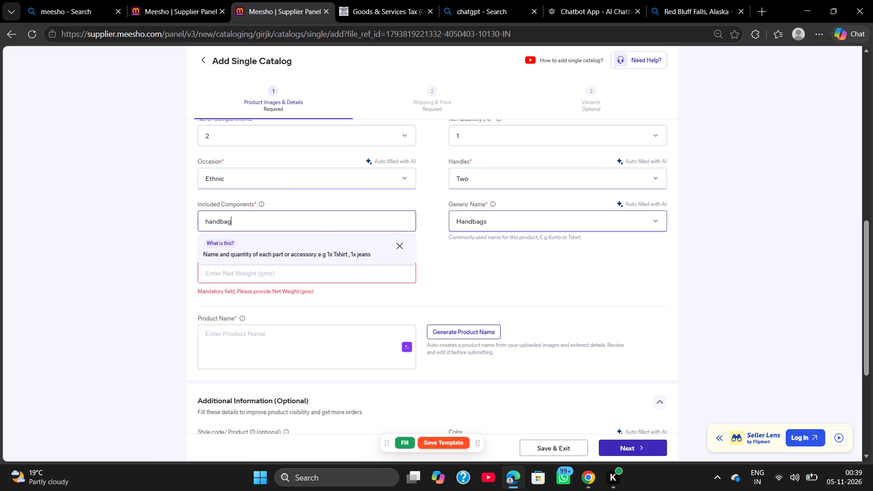
{"action": "left_click", "coordinate": [326, 274]}
{"action": "type", "text": "100"}
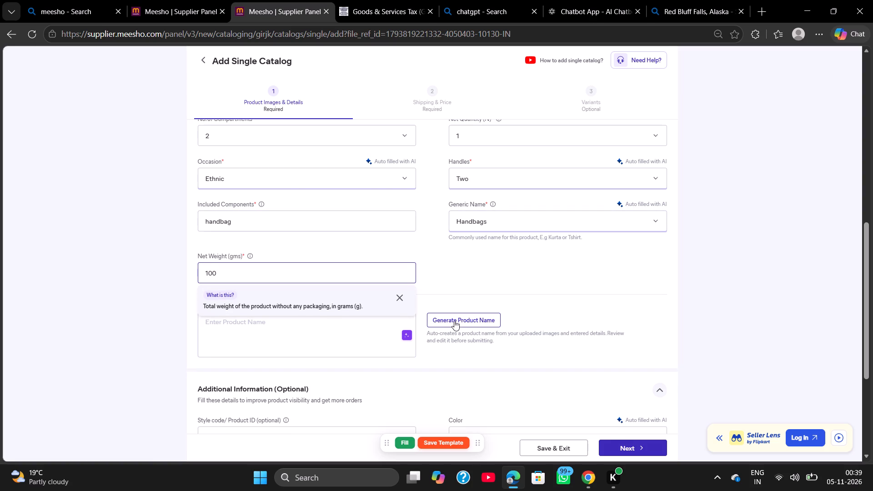
Auto-generate the product name from the uploaded images and entered details.
{"action": "left_click", "coordinate": [457, 318]}
Set the handbag's material to Fabric and proceed to the Shipping & Price stage.
{"action": "scroll", "coordinate": [402, 374], "scroll_direction": "down", "scroll_amount": 3}
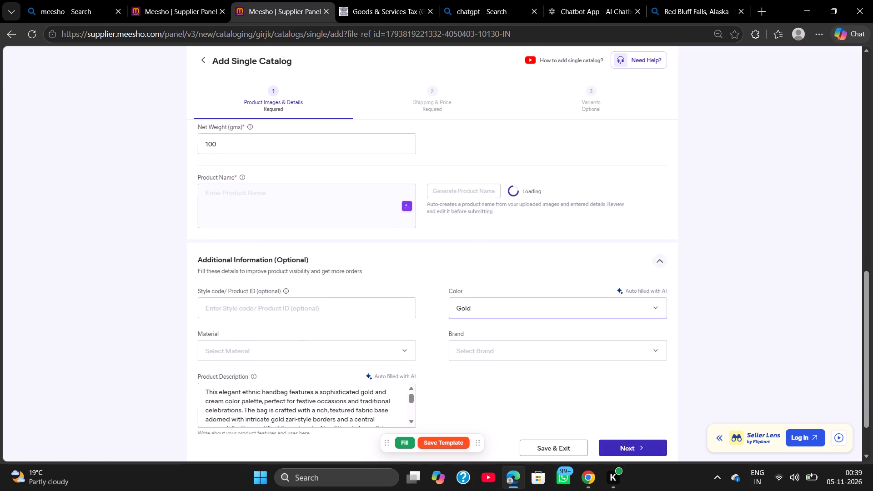
{"action": "scroll", "coordinate": [402, 374], "scroll_direction": "down", "scroll_amount": 1}
{"action": "left_click", "coordinate": [282, 290]}
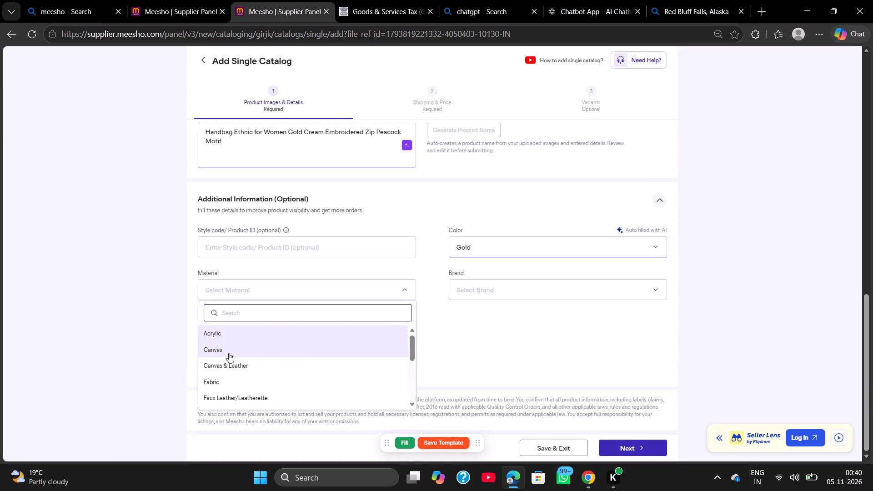
{"action": "scroll", "coordinate": [229, 353], "scroll_direction": "down", "scroll_amount": 1}
{"action": "left_click", "coordinate": [227, 343]}
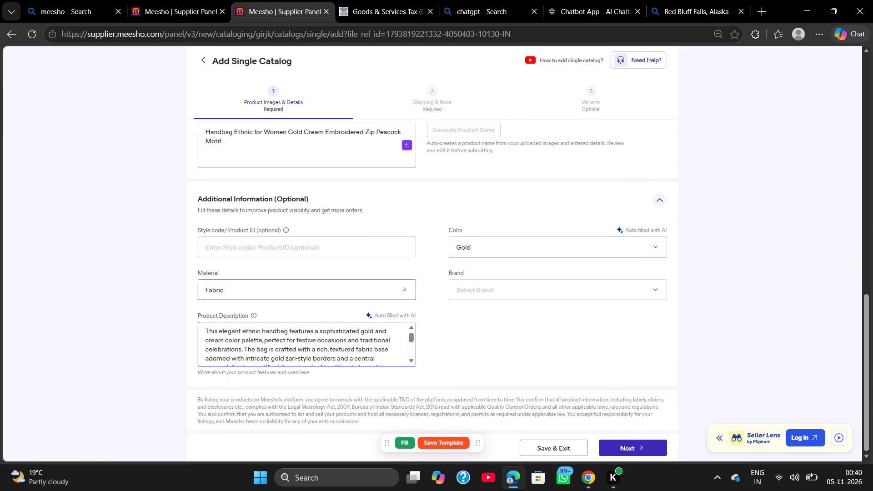
{"action": "scroll", "coordinate": [526, 357], "scroll_direction": "down", "scroll_amount": 4}
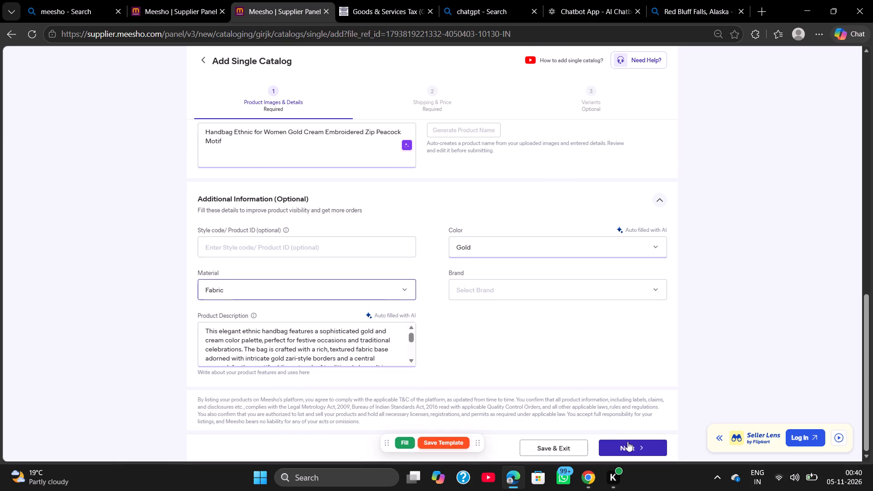
{"action": "left_click", "coordinate": [627, 441]}
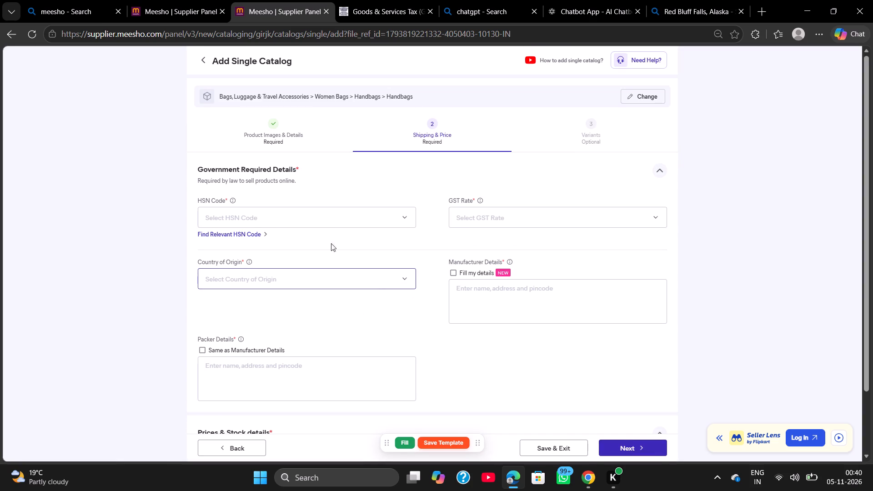
Set the HSN code to 4202 and the GST rate to 18.
{"action": "left_click", "coordinate": [329, 216]}
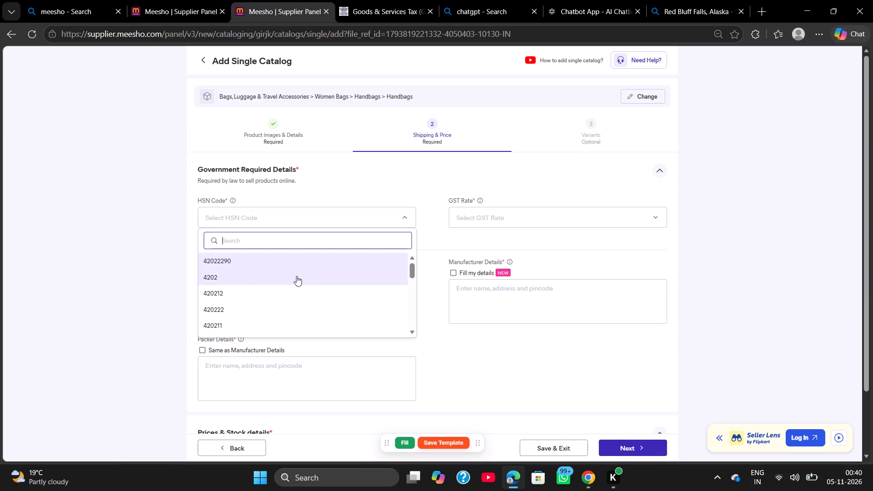
{"action": "left_click", "coordinate": [296, 276]}
{"action": "left_click", "coordinate": [489, 215]}
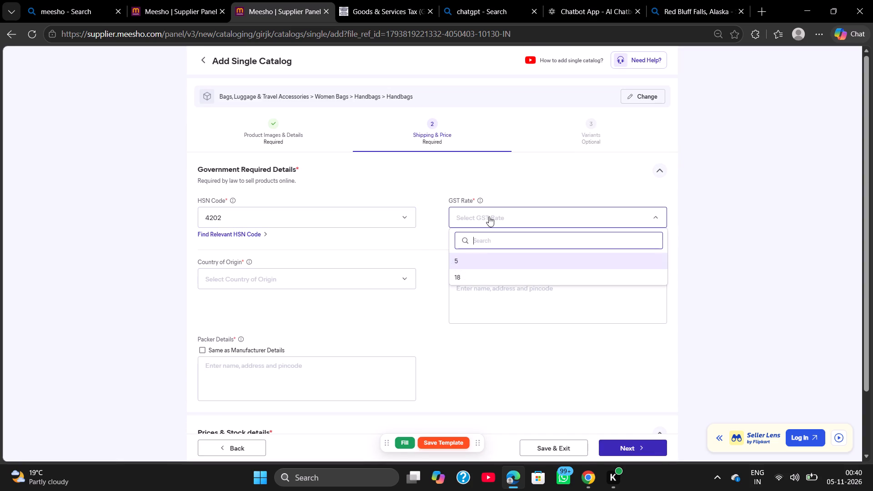
{"action": "left_click", "coordinate": [495, 280]}
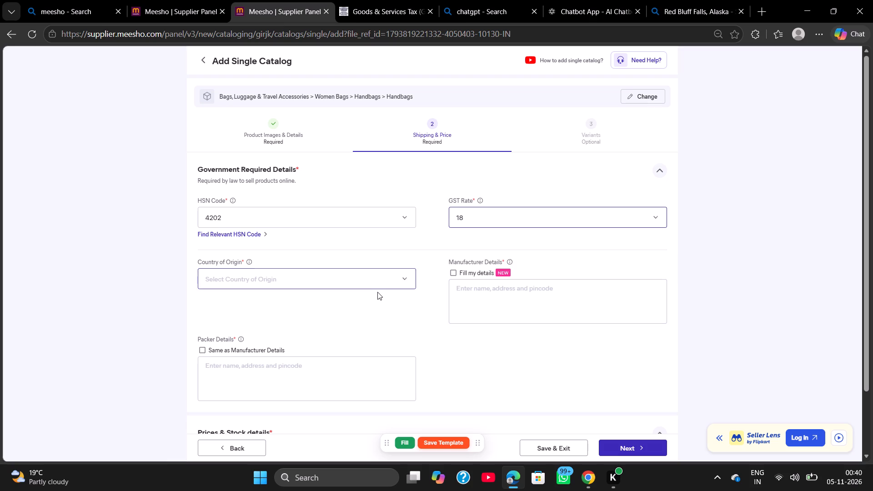
Set the country of origin to India, fill in the saved manufacturer details and use the same details for the packer.
{"action": "left_click", "coordinate": [374, 284]}
{"action": "left_click", "coordinate": [320, 322]}
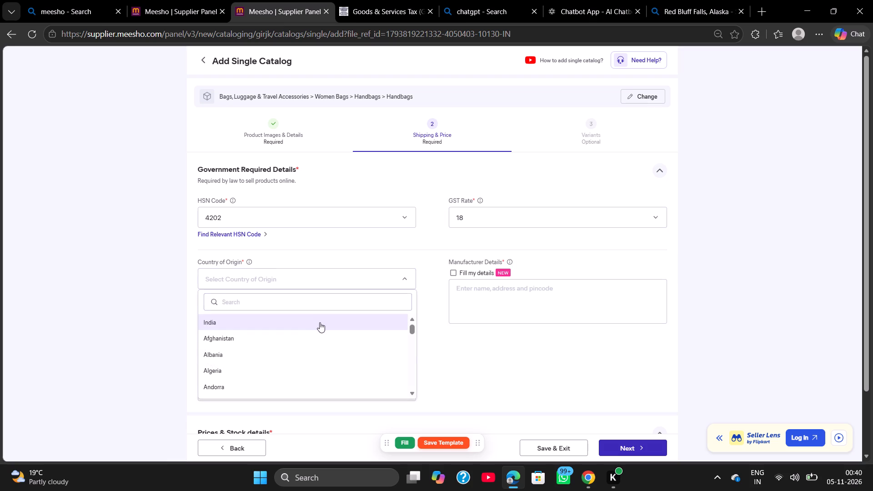
{"action": "left_click", "coordinate": [455, 273]}
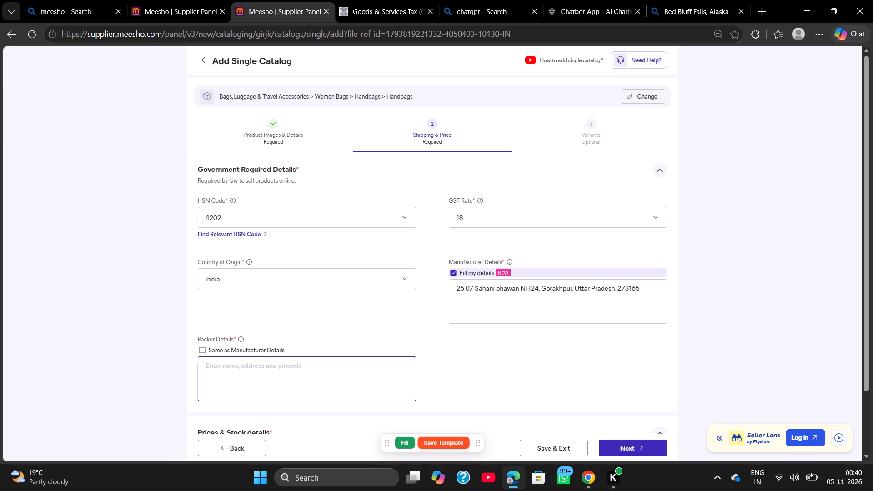
{"action": "left_click", "coordinate": [205, 349]}
Apply Free Size as the size in the prices and stock details.
{"action": "scroll", "coordinate": [482, 345], "scroll_direction": "down", "scroll_amount": 4}
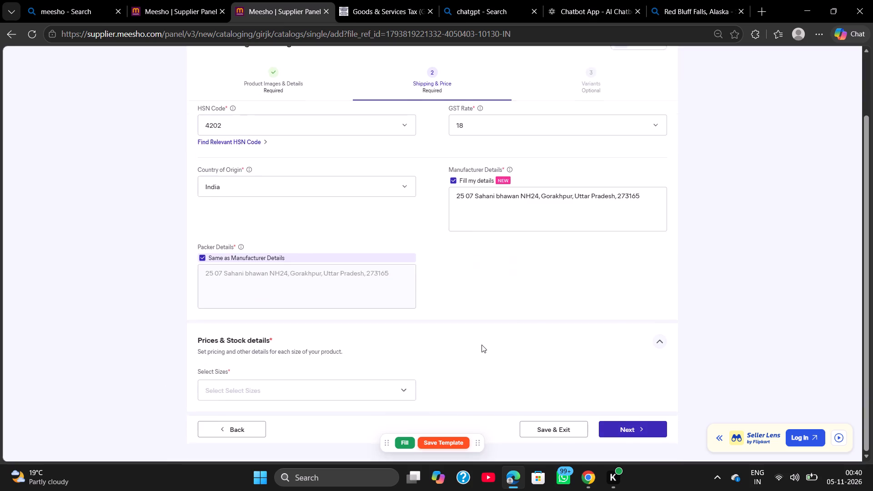
{"action": "scroll", "coordinate": [482, 345], "scroll_direction": "down", "scroll_amount": 2}
{"action": "left_click", "coordinate": [294, 402]}
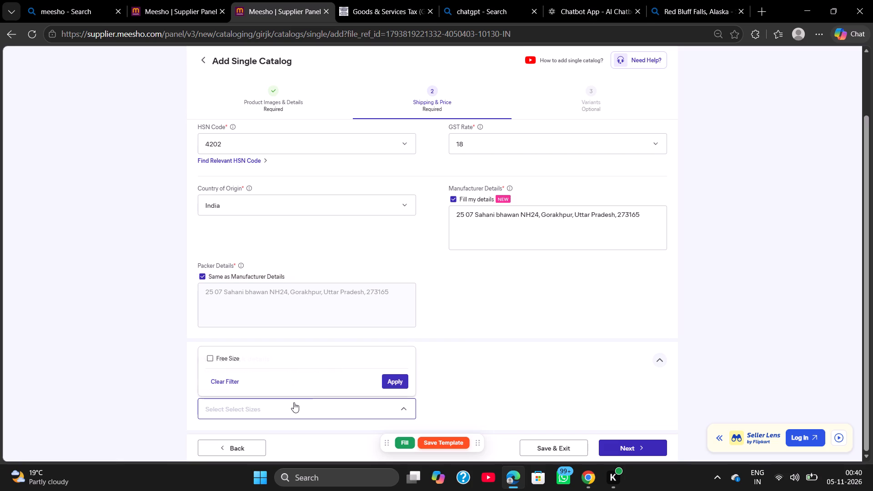
{"action": "left_click", "coordinate": [211, 361]}
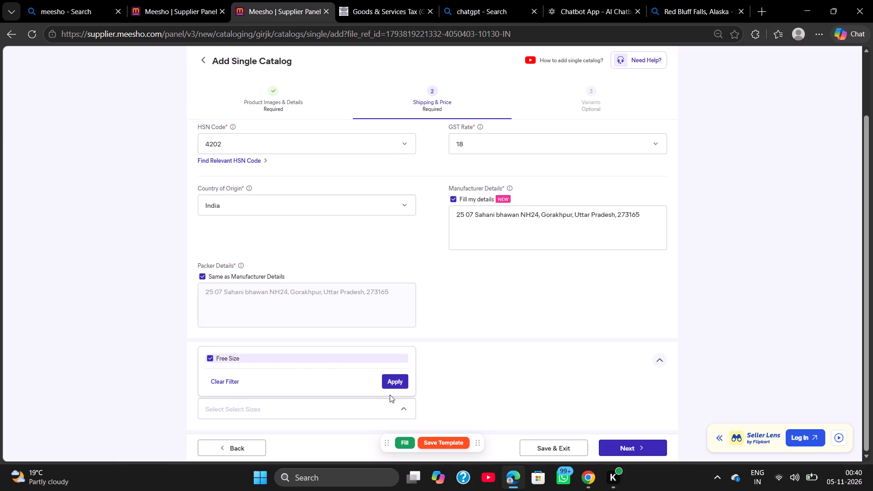
{"action": "left_click", "coordinate": [397, 381]}
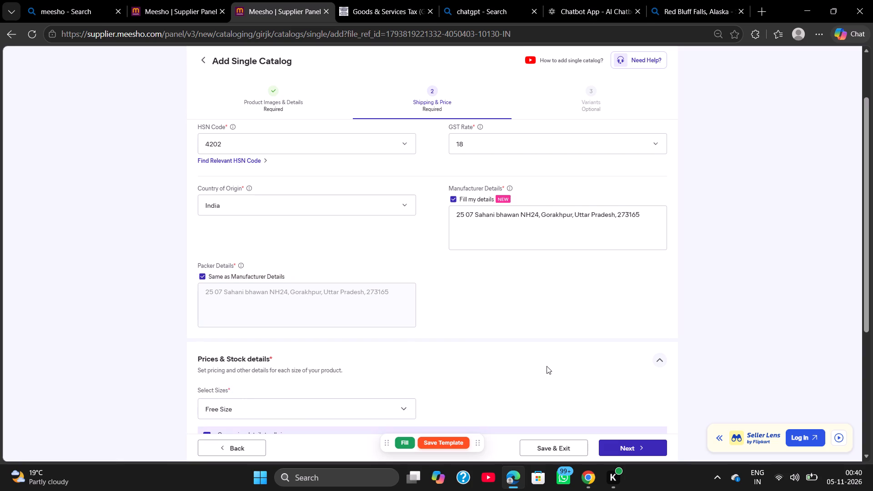
Set the Free Size Meesho price to 190 and the wrong/defective returns price to 187.
{"action": "scroll", "coordinate": [547, 366], "scroll_direction": "down", "scroll_amount": 5}
{"action": "left_click", "coordinate": [272, 288]}
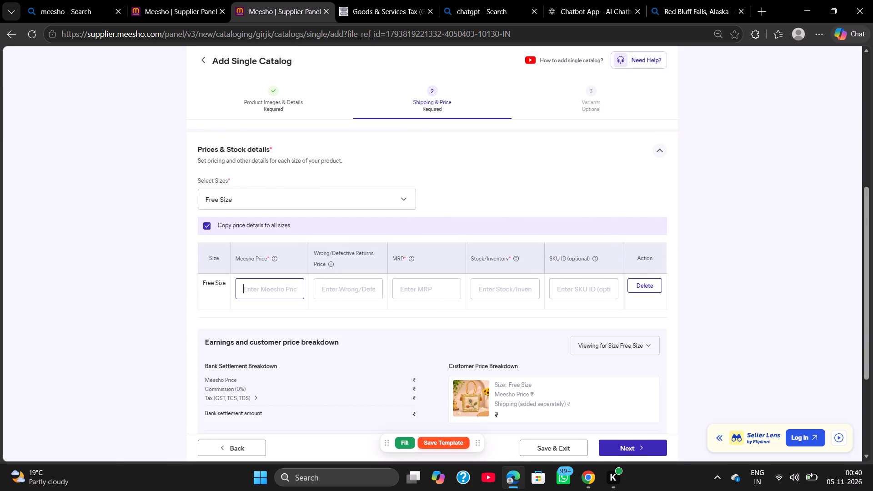
{"action": "type", "text": "190"}
{"action": "left_click", "coordinate": [313, 281]}
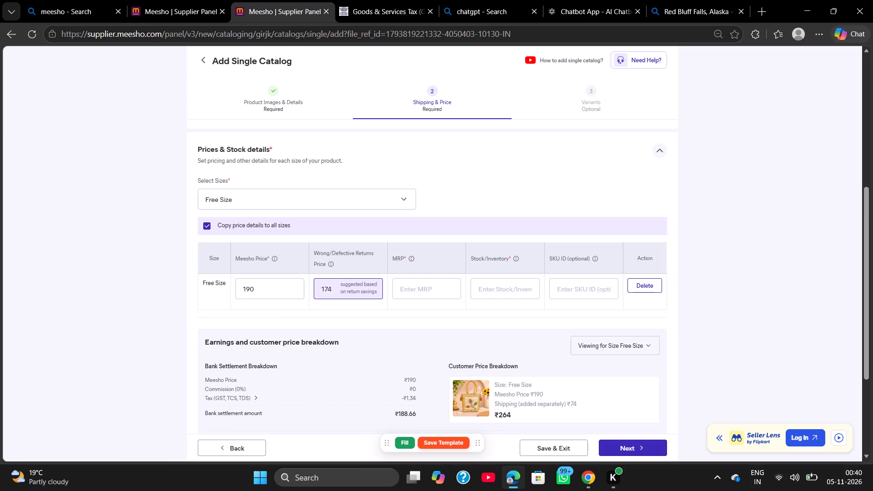
{"action": "left_click", "coordinate": [338, 282]}
{"action": "key", "text": "BackSpace"}
{"action": "key", "text": "BackSpace"}
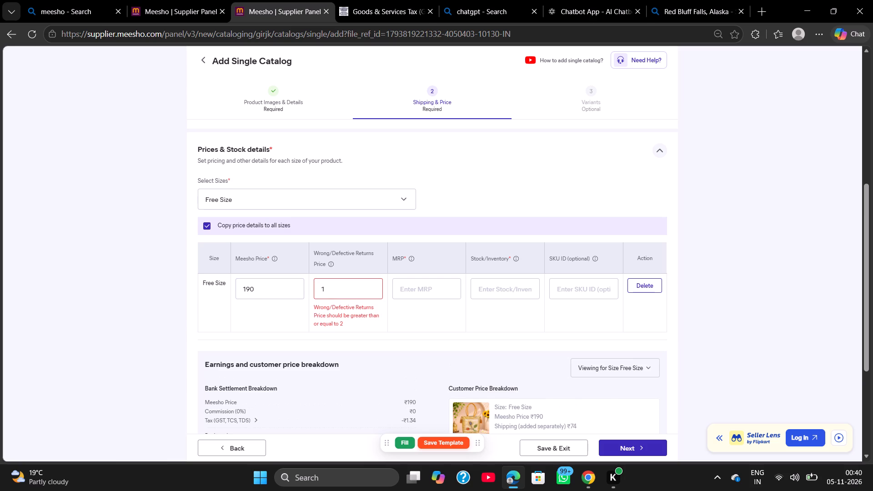
{"action": "type", "text": "87"}
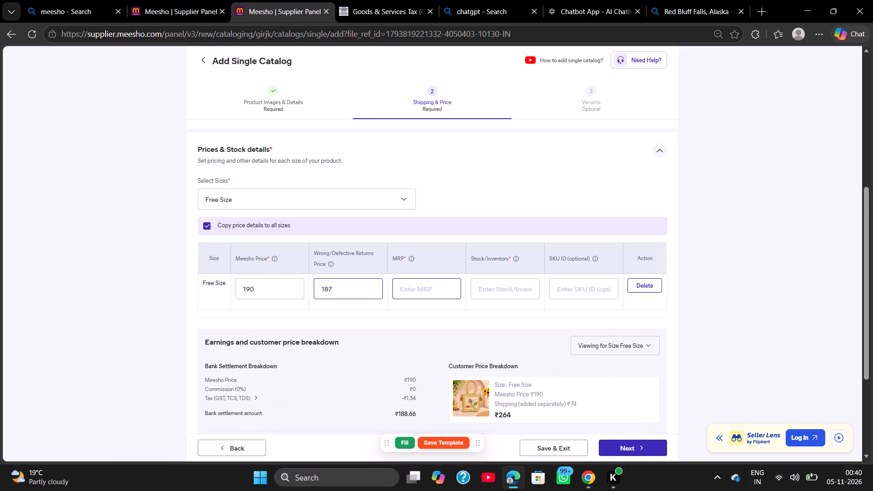
Set the Free Size MRP to 399 and the stock to 1000.
{"action": "left_click", "coordinate": [417, 285]}
{"action": "type", "text": "399"}
{"action": "left_click", "coordinate": [512, 292]}
{"action": "type", "text": "10100"}
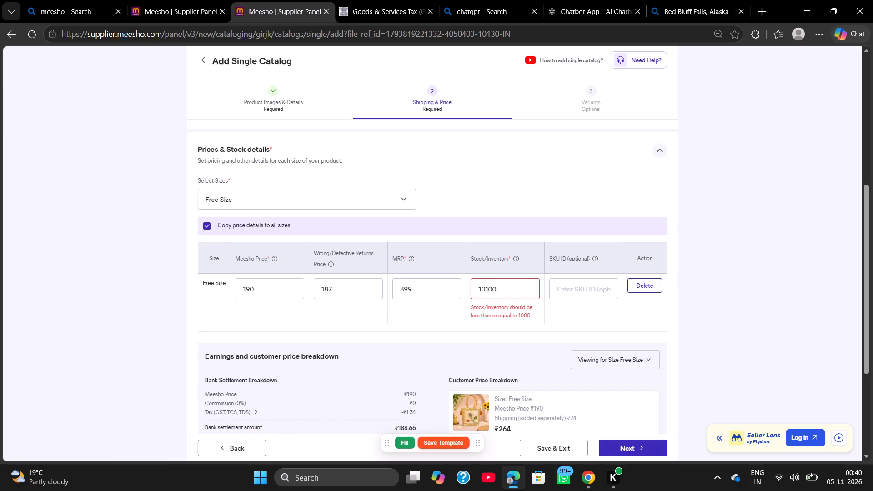
{"action": "key", "text": "Left"}
{"action": "key", "text": "Left"}
{"action": "key", "text": "BackSpace"}
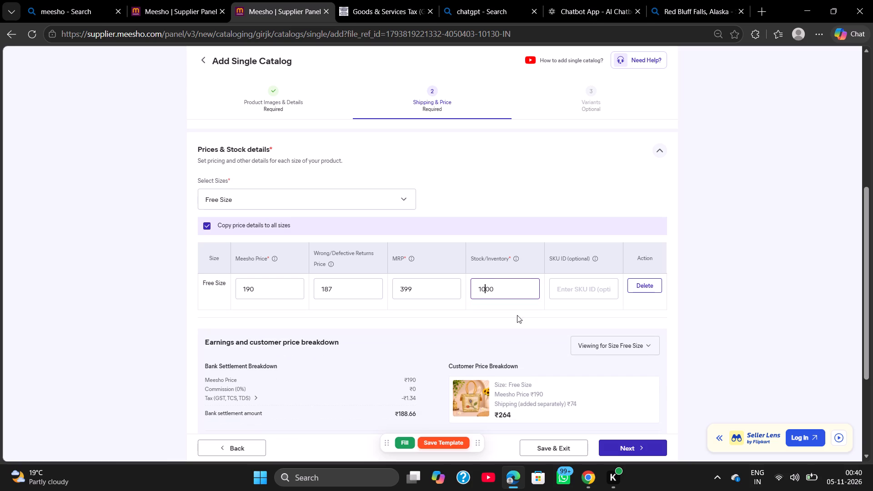
Fill the size chart with length 10, width 2 and height 10 inches, and proceed to the Variants stage.
{"action": "scroll", "coordinate": [490, 327], "scroll_direction": "down", "scroll_amount": 1}
{"action": "scroll", "coordinate": [388, 373], "scroll_direction": "down", "scroll_amount": 1}
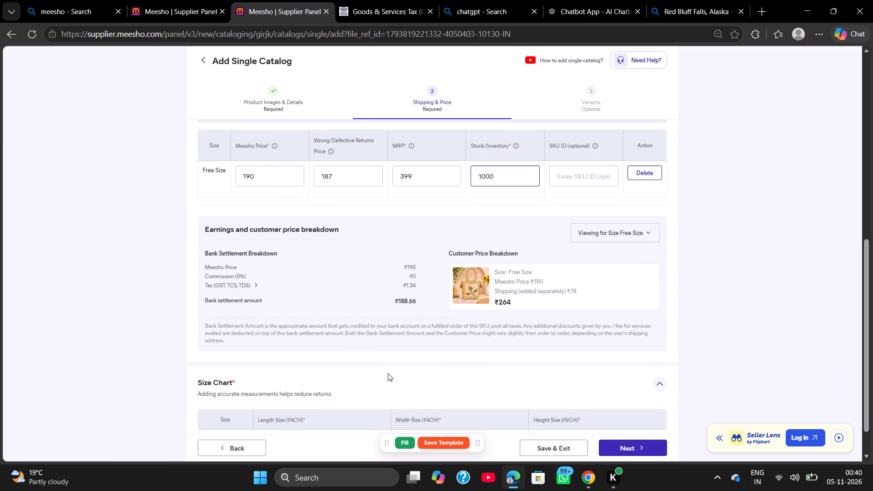
{"action": "scroll", "coordinate": [388, 373], "scroll_direction": "down", "scroll_amount": 1}
{"action": "scroll", "coordinate": [284, 376], "scroll_direction": "down", "scroll_amount": 3}
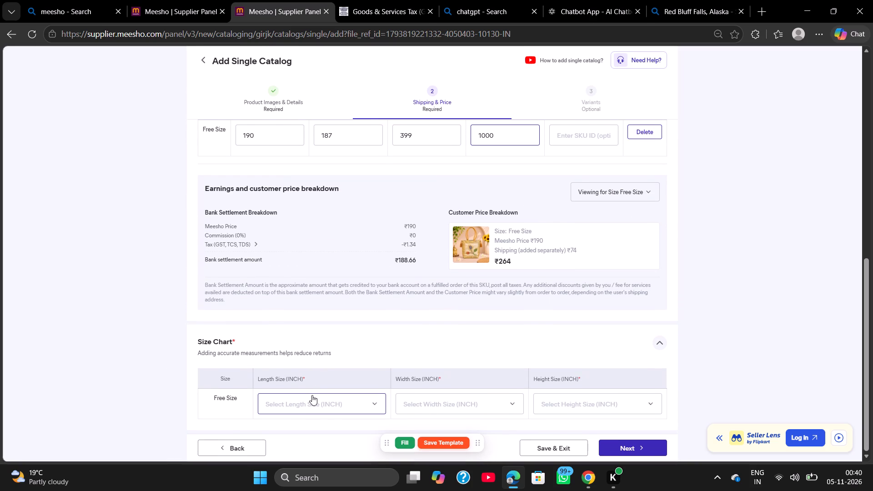
{"action": "left_click", "coordinate": [312, 395]}
{"action": "scroll", "coordinate": [306, 331], "scroll_direction": "down", "scroll_amount": 1}
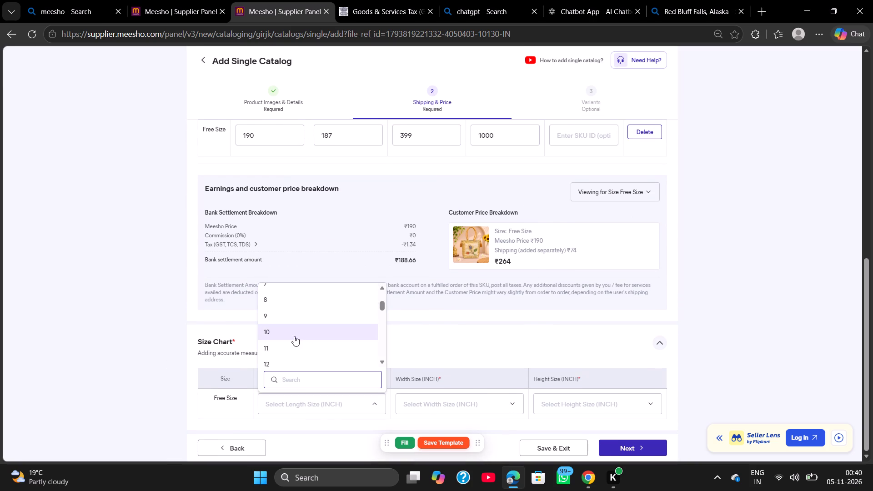
{"action": "left_click", "coordinate": [291, 330]}
{"action": "left_click", "coordinate": [424, 404]}
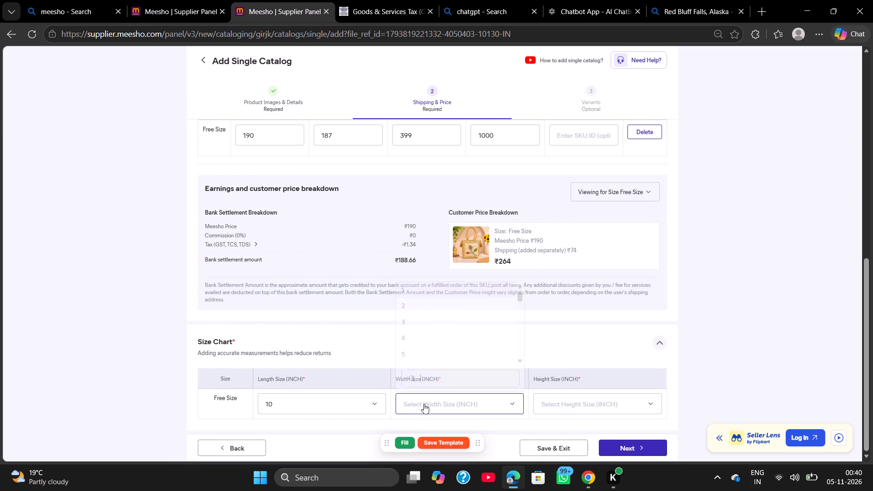
{"action": "left_click", "coordinate": [413, 307]}
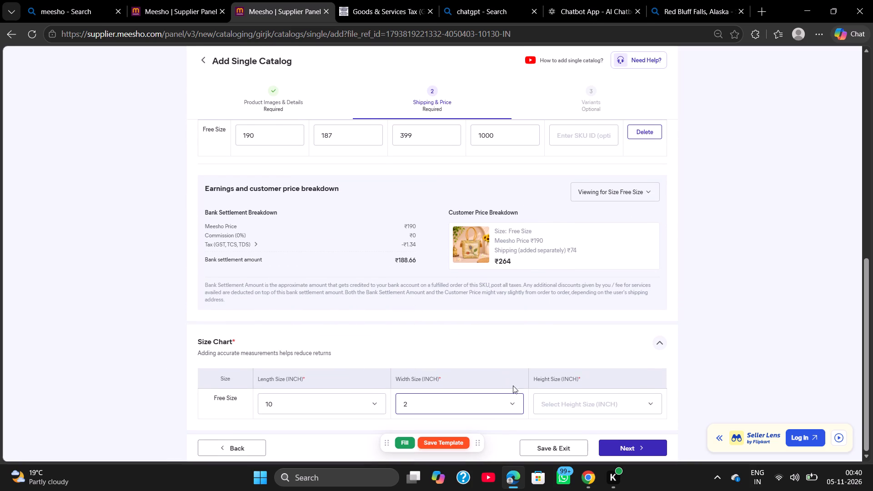
{"action": "left_click", "coordinate": [556, 393]}
{"action": "scroll", "coordinate": [548, 321], "scroll_direction": "down", "scroll_amount": 1}
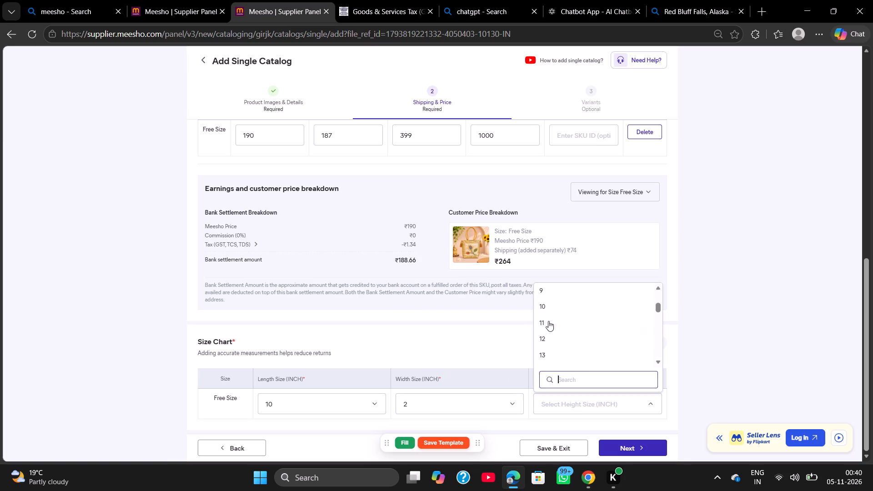
{"action": "scroll", "coordinate": [548, 321], "scroll_direction": "down", "scroll_amount": 1}
{"action": "left_click", "coordinate": [547, 298]}
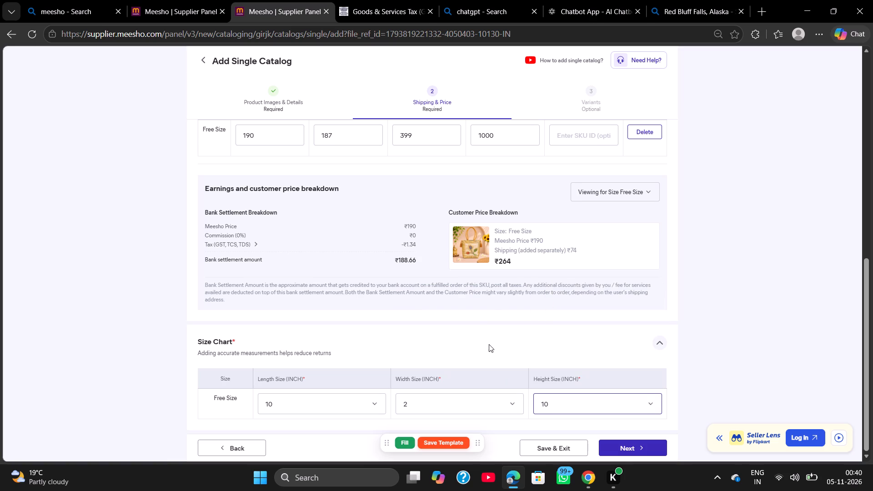
{"action": "scroll", "coordinate": [489, 344], "scroll_direction": "down", "scroll_amount": 3}
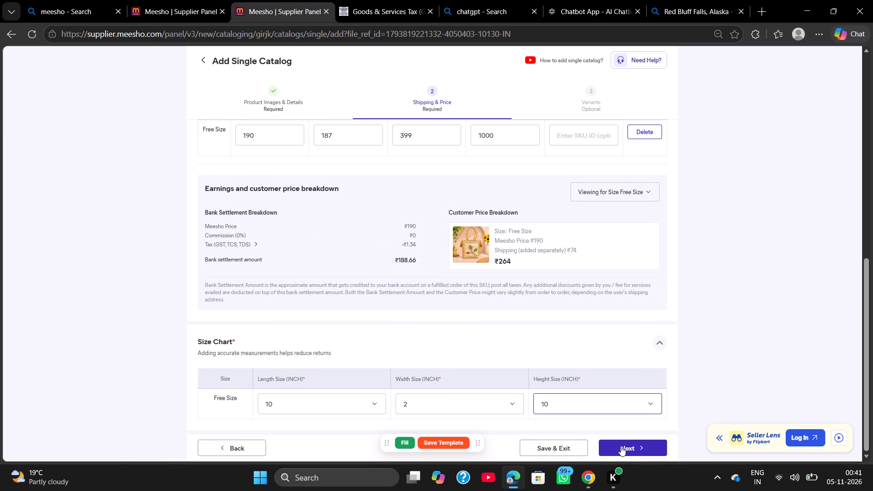
{"action": "left_click", "coordinate": [621, 446]}
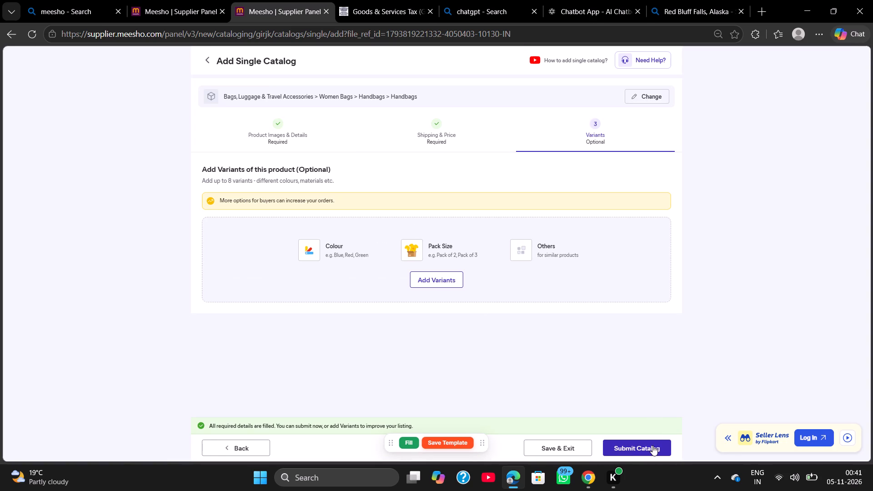
Submit the catalog for quality check without adding variants, and dismiss the follow-up dialogs.
{"action": "left_click", "coordinate": [652, 446]}
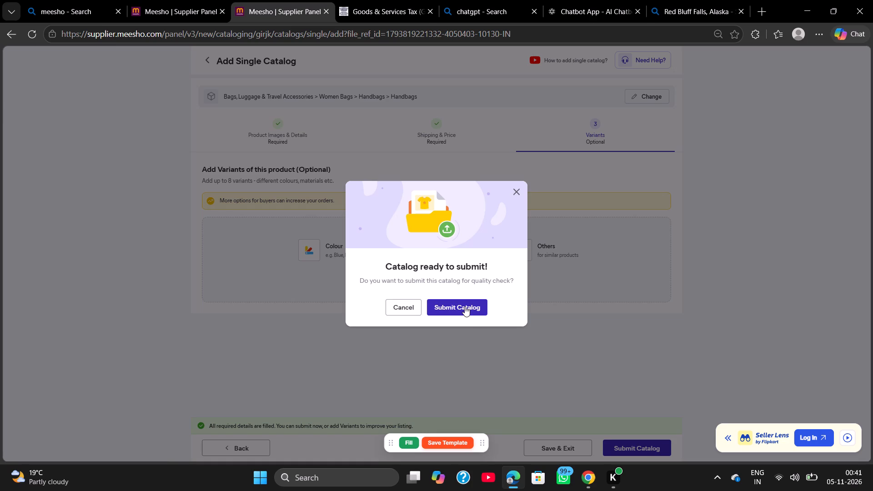
{"action": "left_click", "coordinate": [465, 306]}
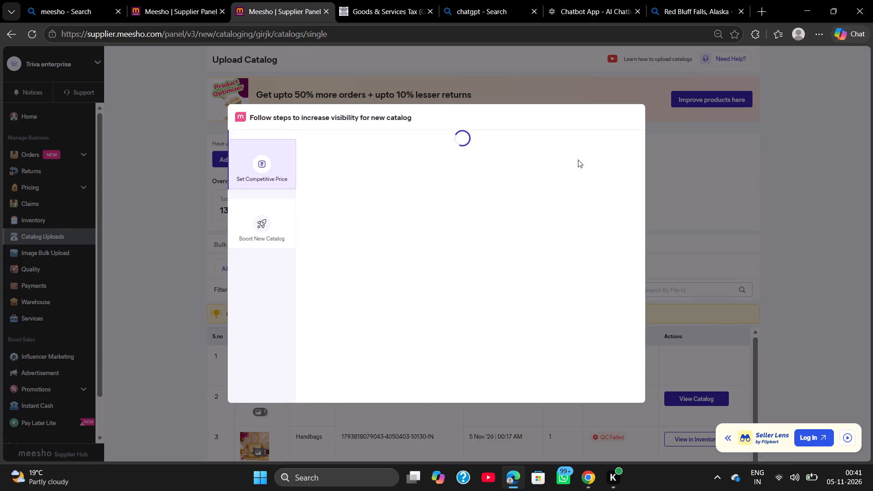
{"action": "left_click", "coordinate": [629, 113]}
{"action": "scroll", "coordinate": [358, 260], "scroll_direction": "down", "scroll_amount": 1}
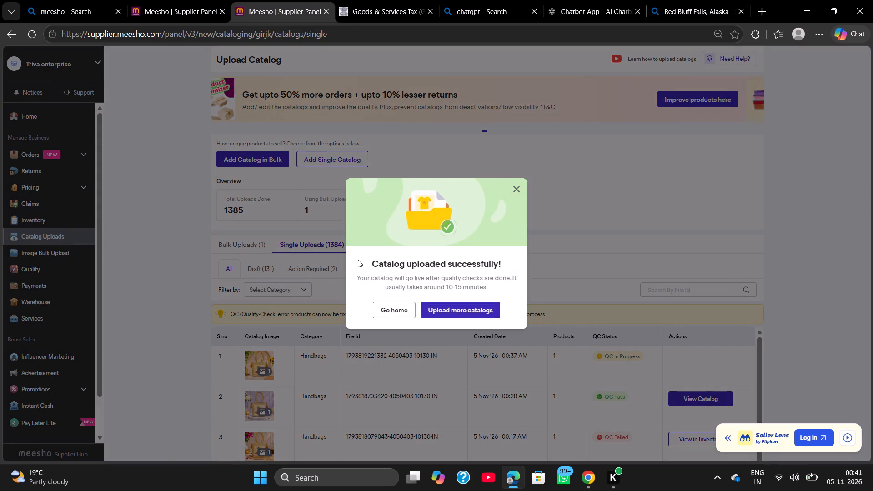
{"action": "left_click", "coordinate": [516, 187]}
Review the QC status of the recent handbag catalogs in the single uploads list.
{"action": "scroll", "coordinate": [436, 331], "scroll_direction": "down", "scroll_amount": 1}
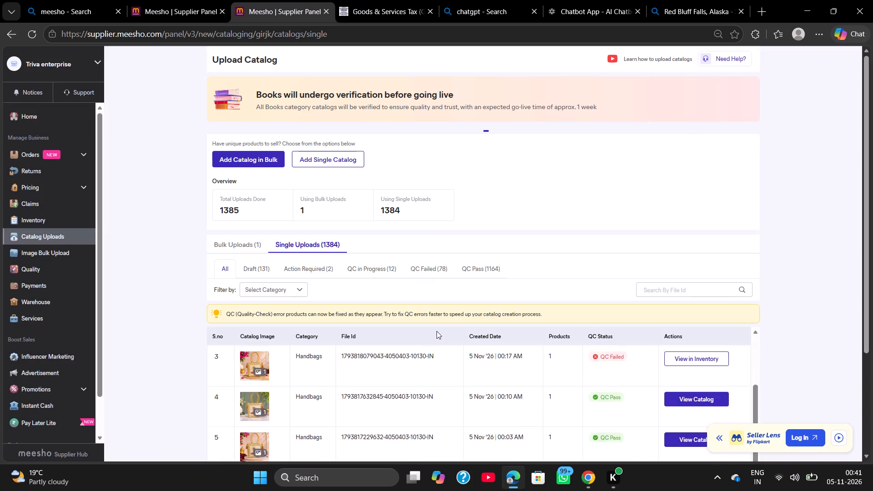
{"action": "scroll", "coordinate": [436, 331], "scroll_direction": "down", "scroll_amount": 1}
{"action": "scroll", "coordinate": [573, 240], "scroll_direction": "down", "scroll_amount": 4}
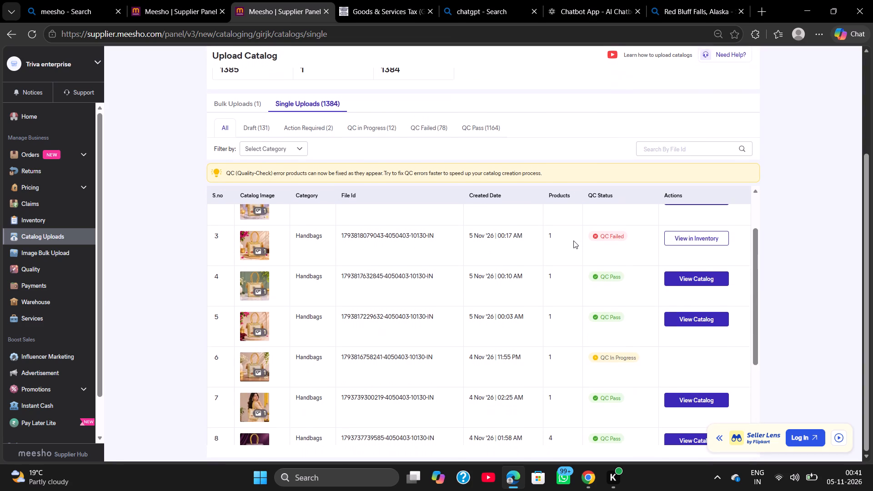
{"action": "scroll", "coordinate": [561, 341], "scroll_direction": "up", "scroll_amount": 1}
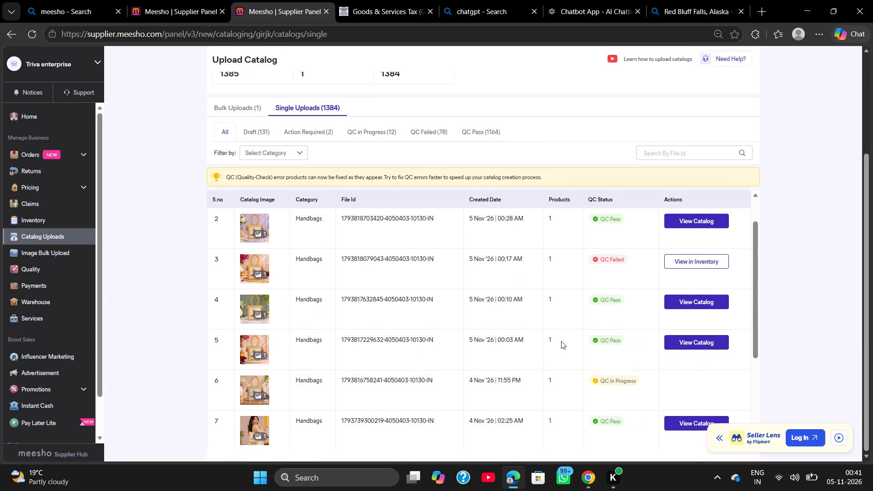
{"action": "scroll", "coordinate": [561, 341], "scroll_direction": "up", "scroll_amount": 2}
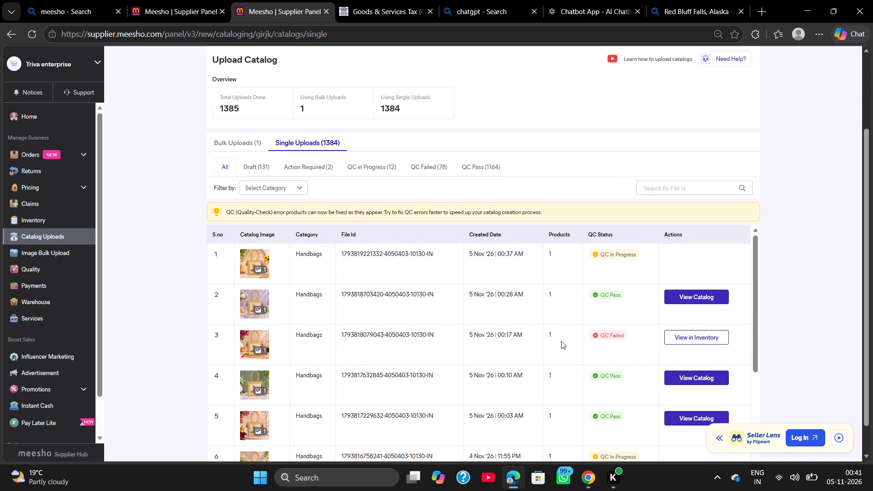
{"action": "scroll", "coordinate": [561, 341], "scroll_direction": "up", "scroll_amount": 2}
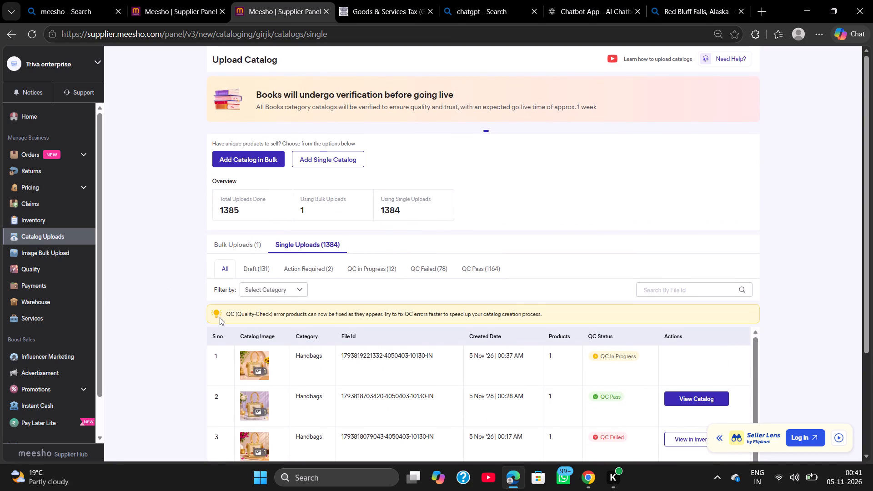
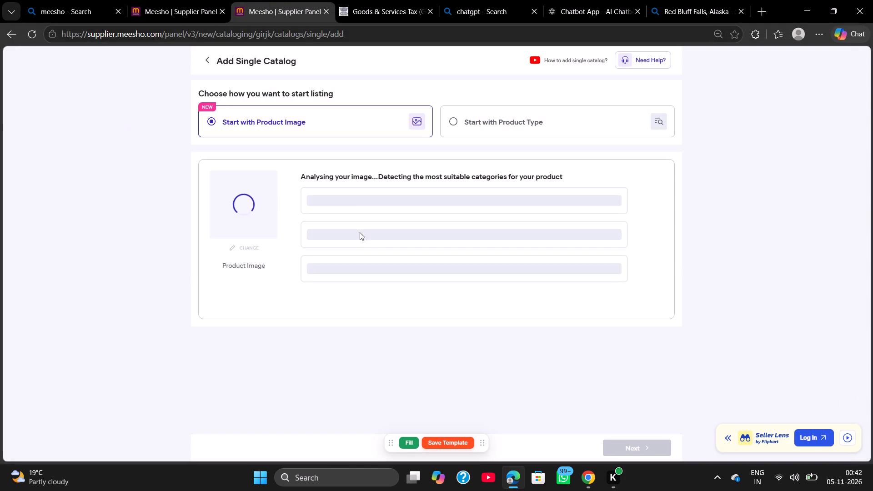
{"action": "scroll", "coordinate": [393, 286], "scroll_direction": "down", "scroll_amount": 1}
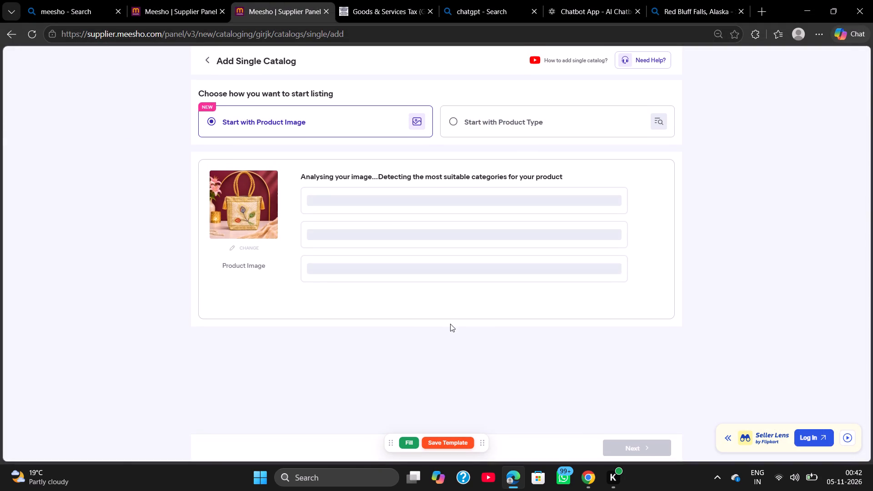
{"action": "scroll", "coordinate": [450, 324], "scroll_direction": "down", "scroll_amount": 4}
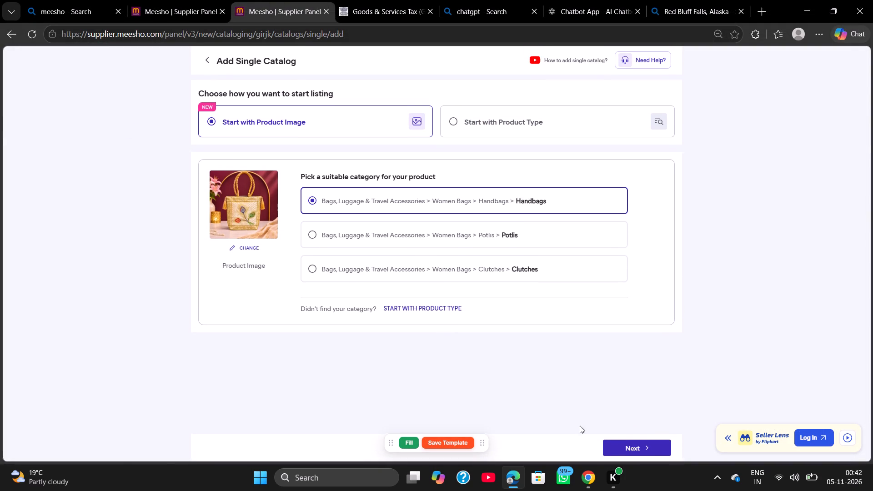
{"action": "left_click", "coordinate": [619, 448]}
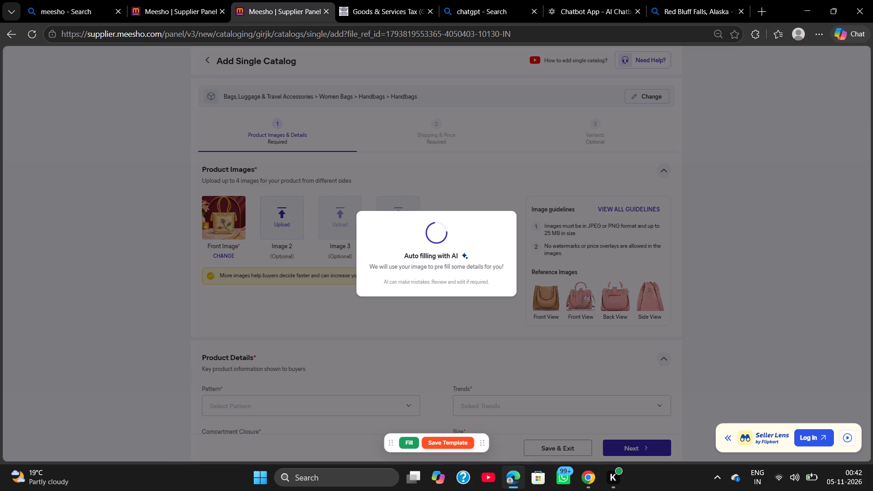
Add the open-bag interior view as Image 2, the model photo as Image 3 and the bag feature-detail image as Image 4.
{"action": "left_click", "coordinate": [281, 221]}
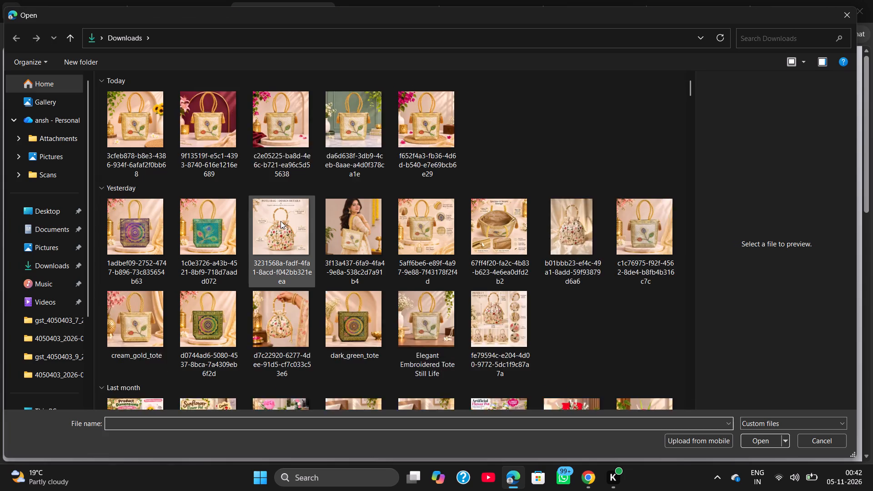
{"action": "double_click", "coordinate": [575, 246]}
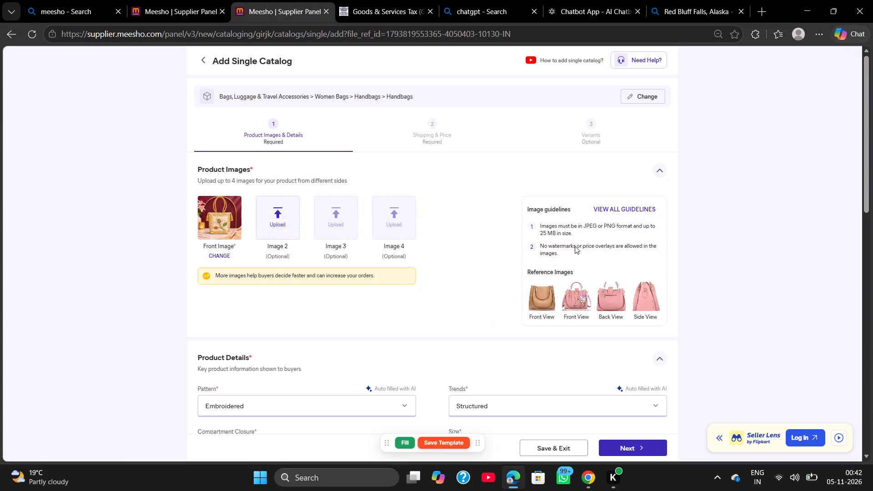
{"action": "left_click", "coordinate": [339, 215]}
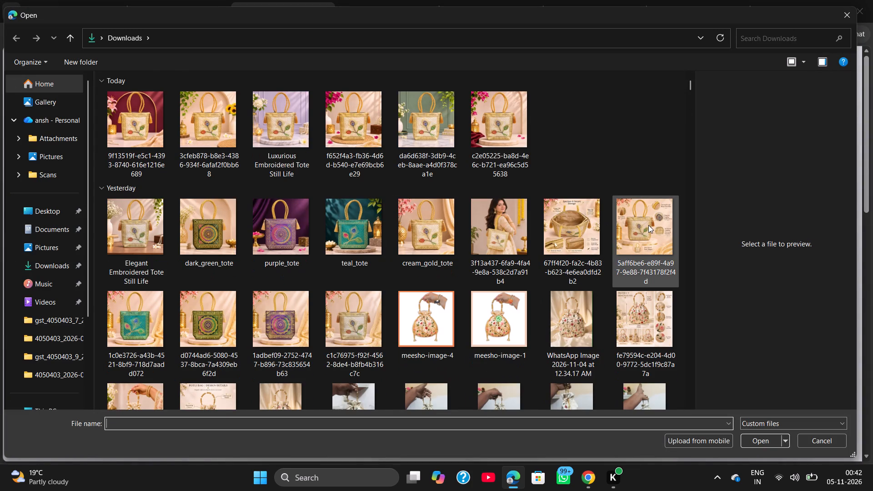
{"action": "double_click", "coordinate": [521, 221]}
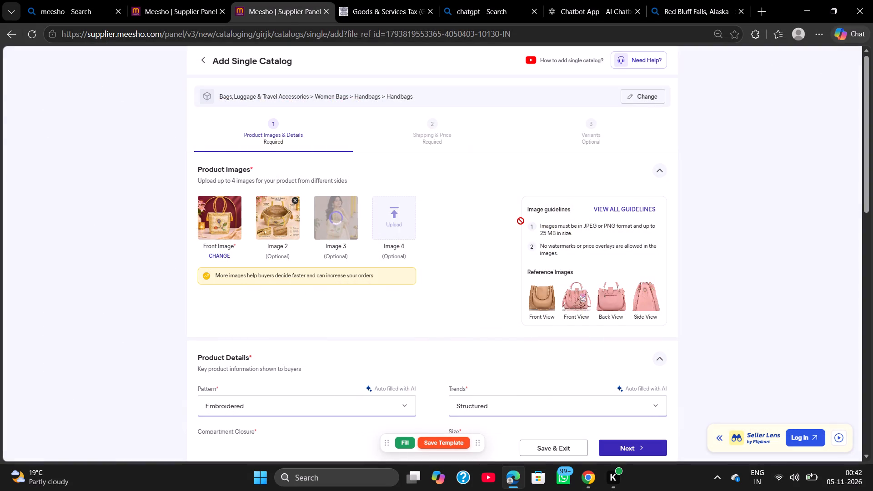
{"action": "left_click", "coordinate": [394, 215]}
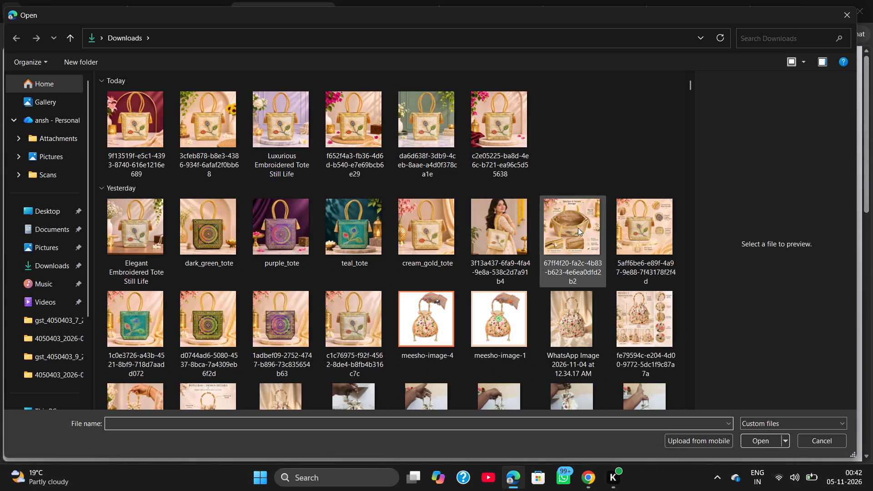
{"action": "double_click", "coordinate": [646, 226]}
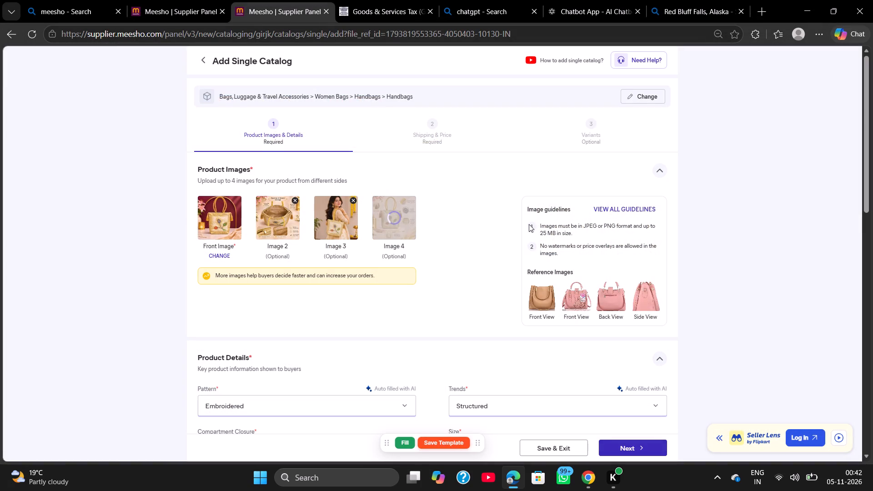
Set the compartment closure to Zip and the size to Free Size in the product details.
{"action": "scroll", "coordinate": [474, 298], "scroll_direction": "down", "scroll_amount": 2}
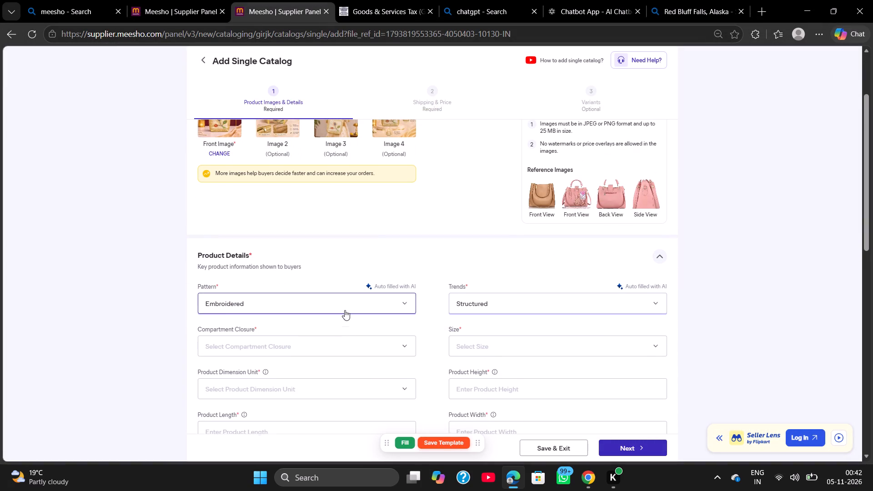
{"action": "scroll", "coordinate": [345, 310], "scroll_direction": "down", "scroll_amount": 1}
{"action": "left_click", "coordinate": [350, 312]}
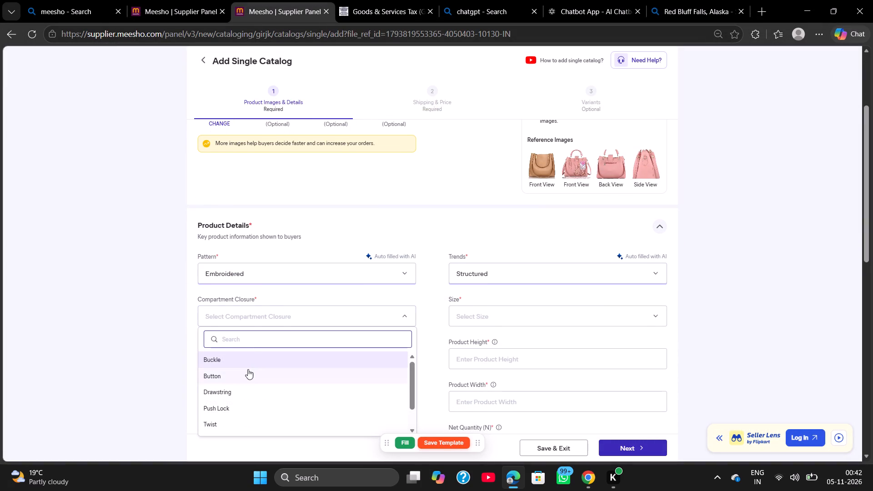
{"action": "scroll", "coordinate": [248, 369], "scroll_direction": "down", "scroll_amount": 5}
{"action": "left_click", "coordinate": [213, 429]}
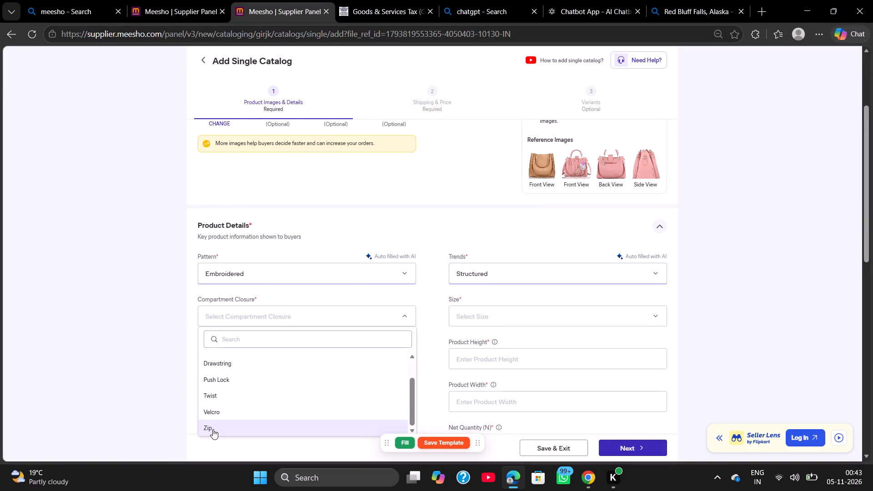
{"action": "left_click", "coordinate": [514, 319]}
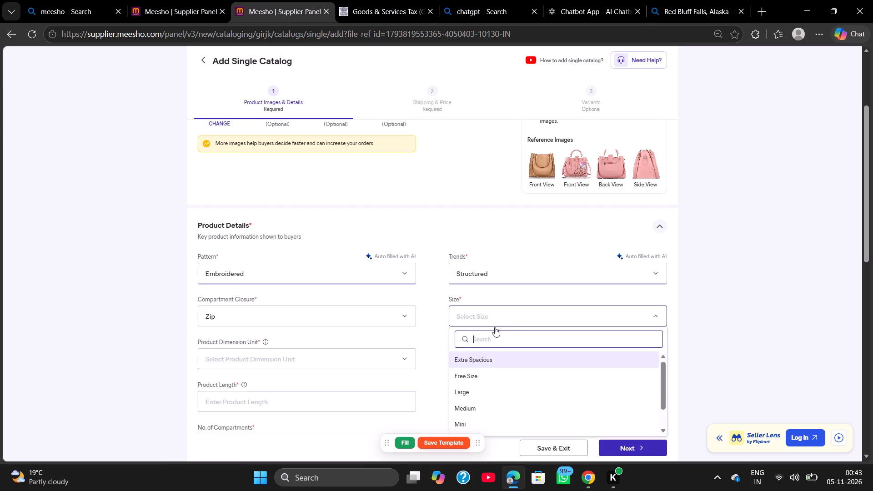
{"action": "left_click", "coordinate": [490, 381]}
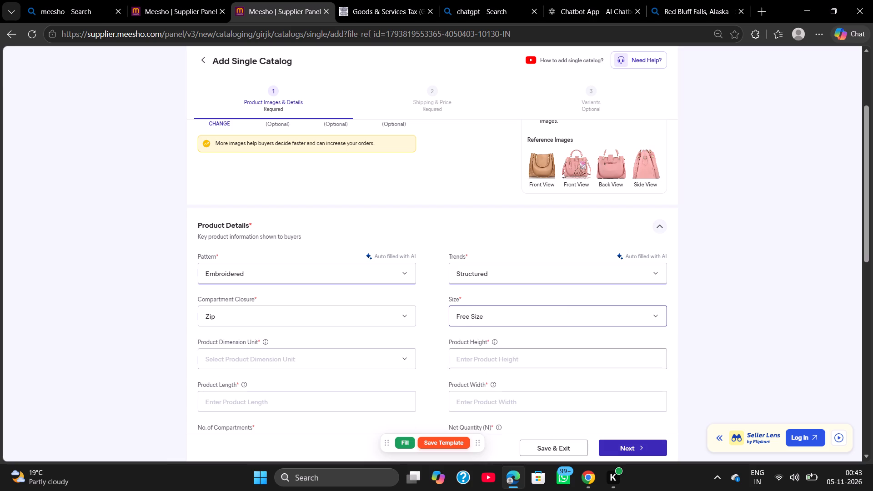
Set the product dimension unit to inch, with height 10, length 10 and width 2.
{"action": "left_click", "coordinate": [371, 359]}
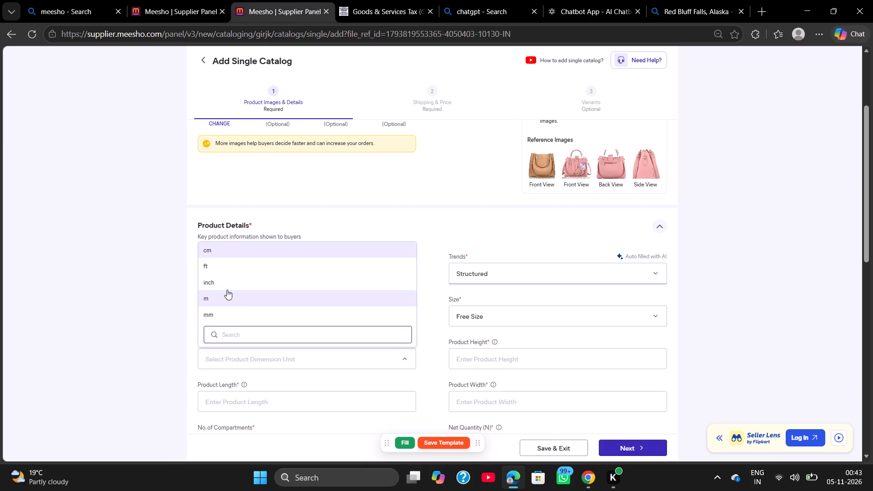
{"action": "left_click", "coordinate": [227, 286]}
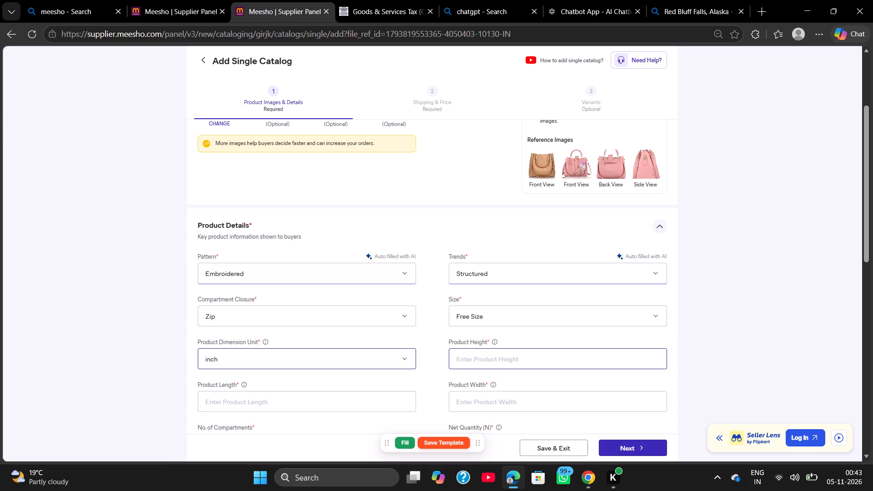
{"action": "left_click", "coordinate": [472, 355]}
{"action": "type", "text": "10"}
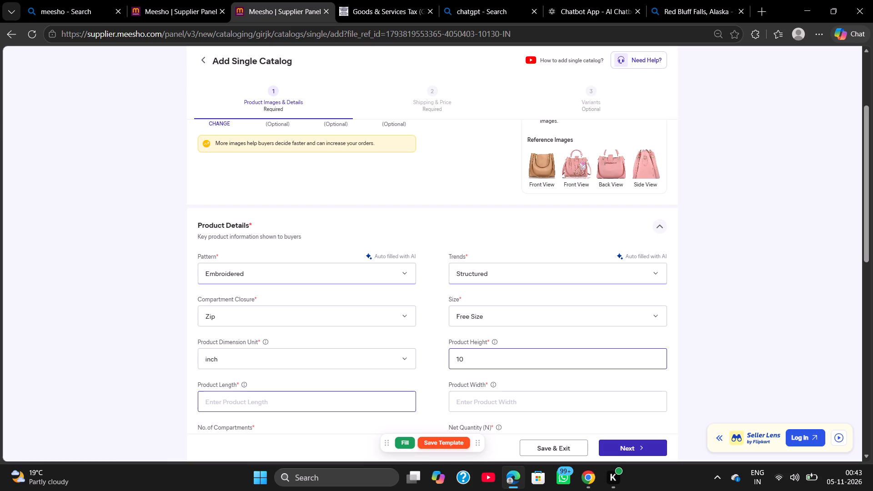
{"action": "left_click", "coordinate": [346, 404]}
{"action": "type", "text": "10"}
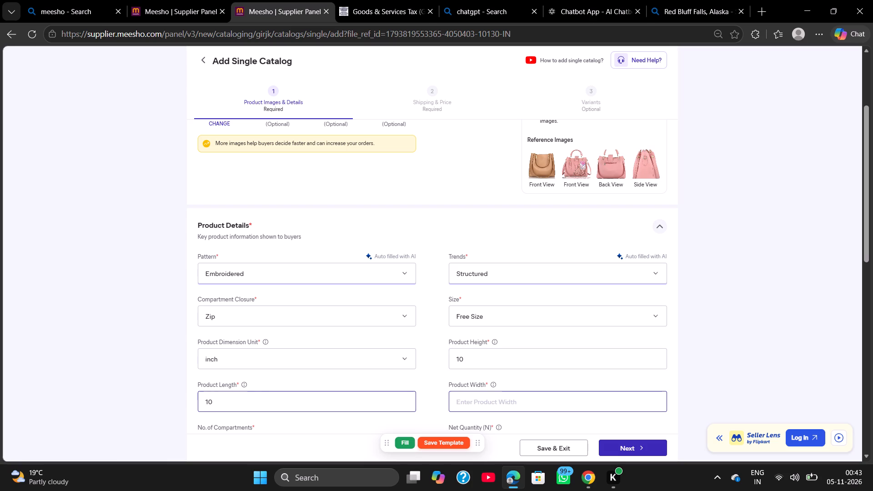
{"action": "left_click", "coordinate": [516, 405]}
{"action": "key", "text": "2"}
Set the number of compartments to 2.
{"action": "scroll", "coordinate": [435, 374], "scroll_direction": "down", "scroll_amount": 1}
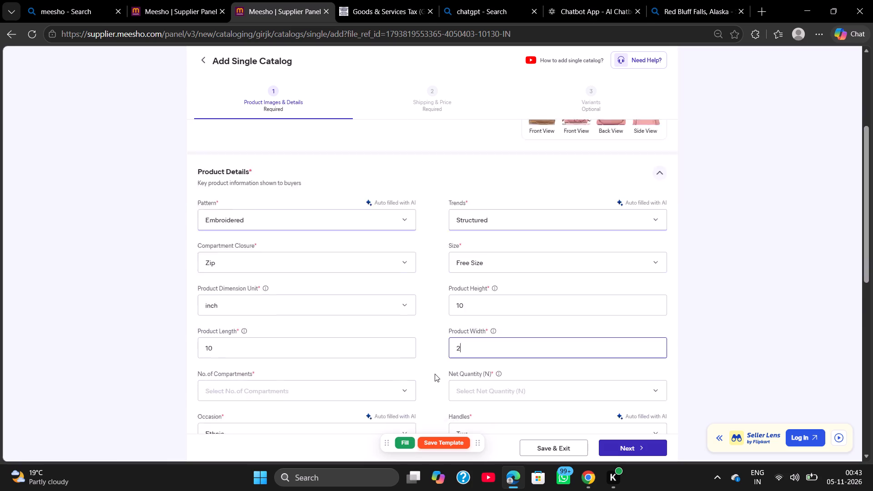
{"action": "scroll", "coordinate": [435, 374], "scroll_direction": "down", "scroll_amount": 1}
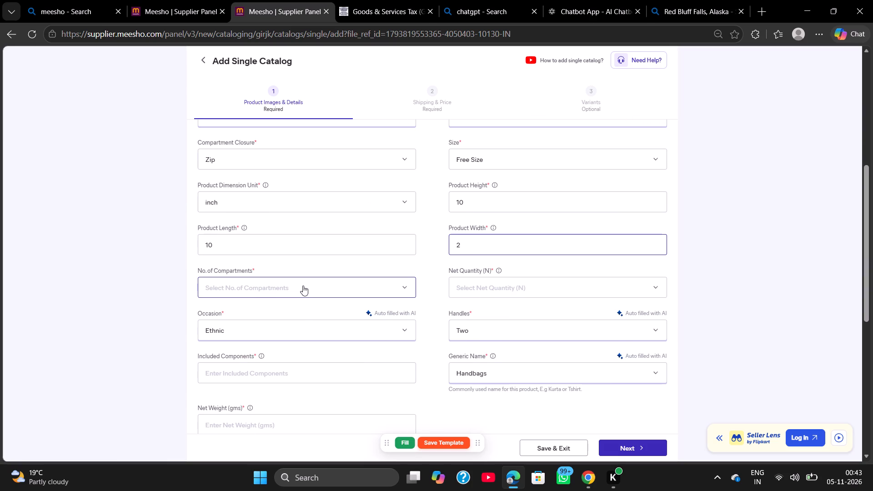
{"action": "left_click", "coordinate": [303, 286]}
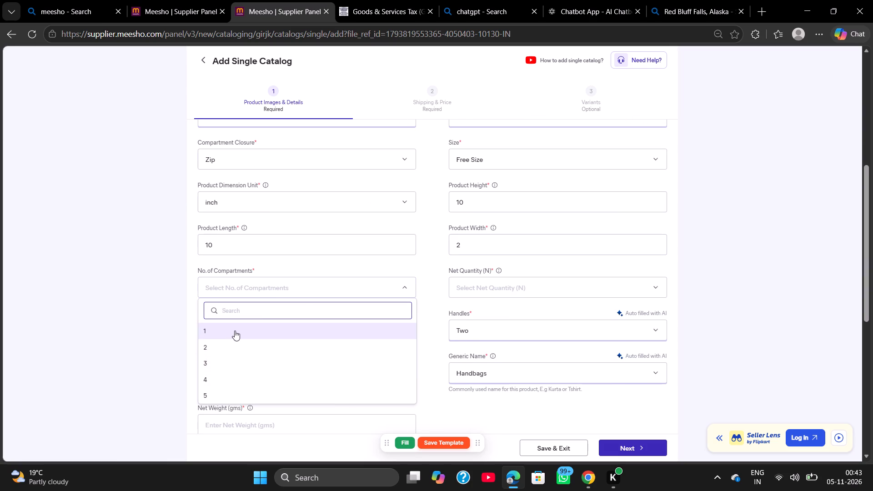
{"action": "left_click", "coordinate": [235, 331]}
{"action": "left_click", "coordinate": [245, 287]}
{"action": "left_click", "coordinate": [241, 345]}
Set the net quantity to 1, the included components to handbag and the net weight to 100 g.
{"action": "left_click", "coordinate": [462, 289]}
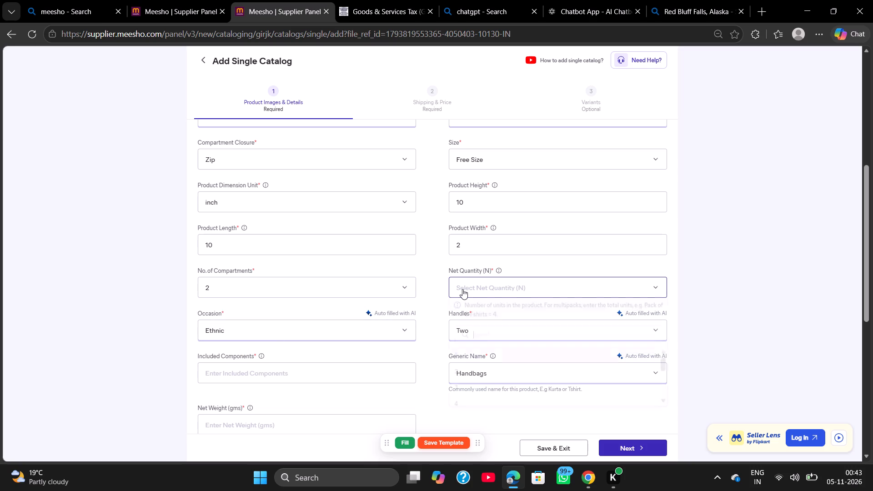
{"action": "left_click", "coordinate": [482, 357]}
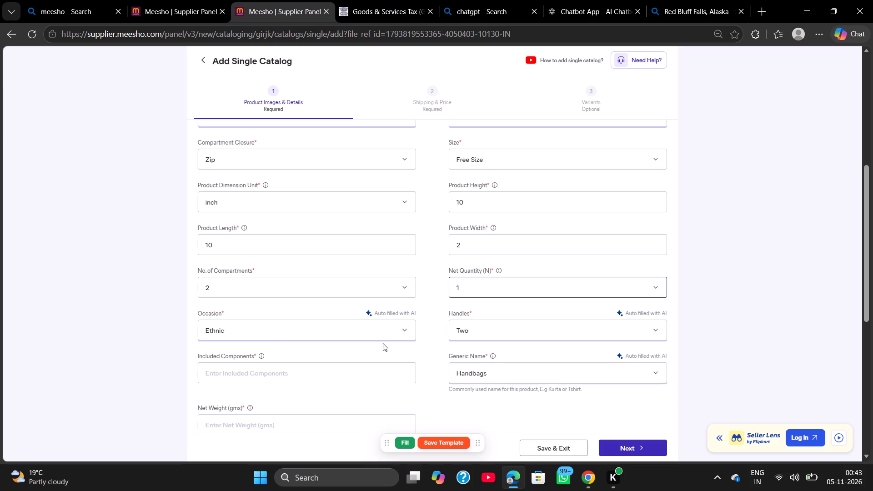
{"action": "scroll", "coordinate": [333, 351], "scroll_direction": "down", "scroll_amount": 1}
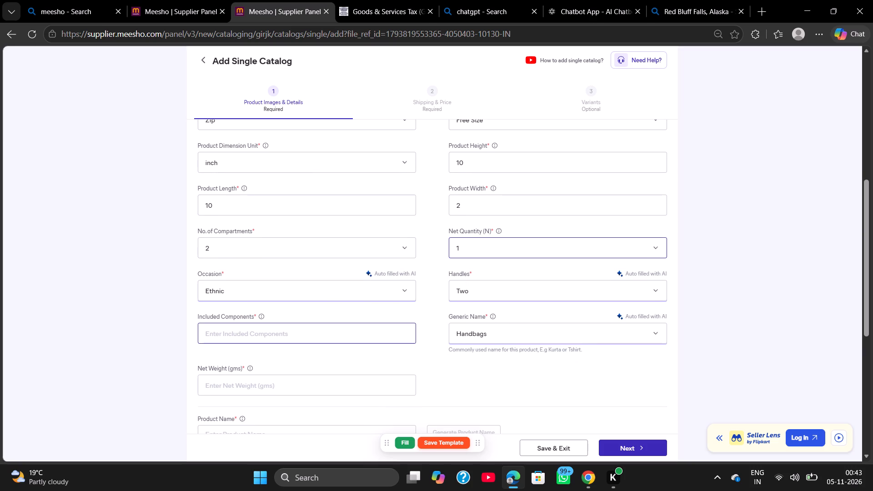
{"action": "left_click", "coordinate": [286, 340]}
{"action": "type", "text": "han"}
{"action": "type", "text": "dbag"}
{"action": "scroll", "coordinate": [439, 361], "scroll_direction": "down", "scroll_amount": 1}
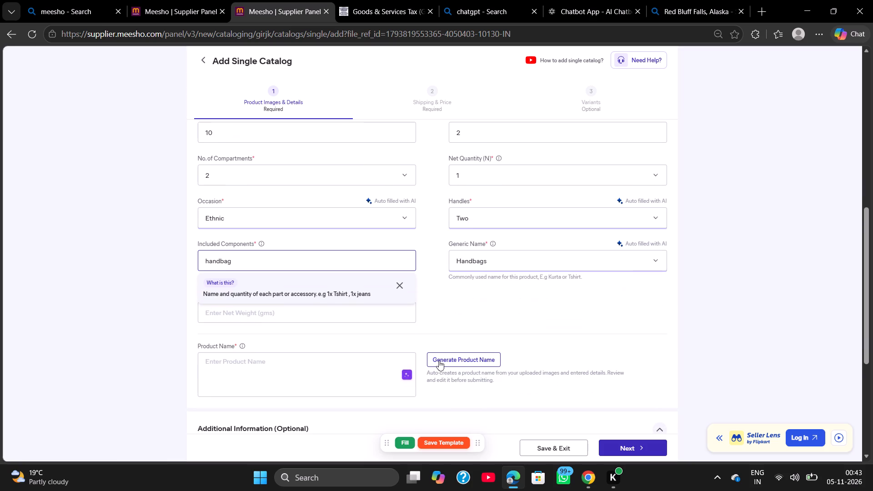
{"action": "left_click", "coordinate": [245, 316]}
{"action": "type", "text": "100"}
Auto-generate the product name from the uploaded images and entered details.
{"action": "scroll", "coordinate": [443, 303], "scroll_direction": "down", "scroll_amount": 1}
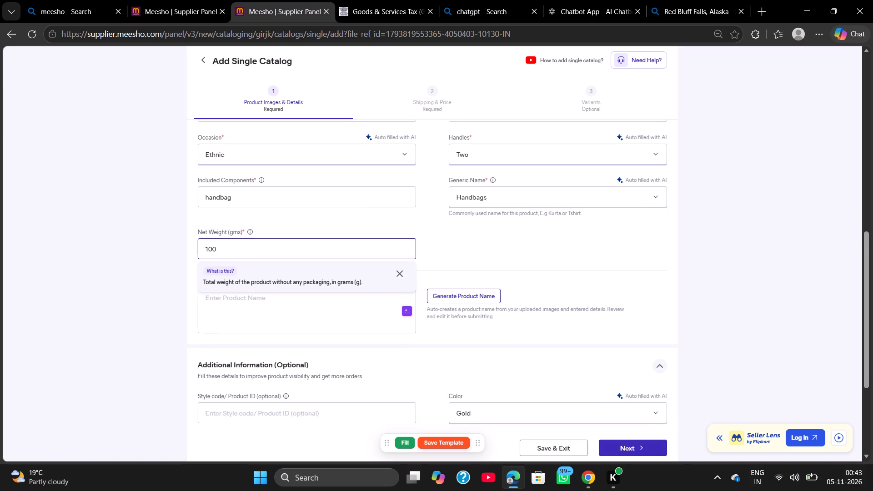
{"action": "left_click", "coordinate": [460, 295]}
Set the optional material to Fabric and continue to the Shipping & Price stage.
{"action": "scroll", "coordinate": [386, 363], "scroll_direction": "down", "scroll_amount": 1}
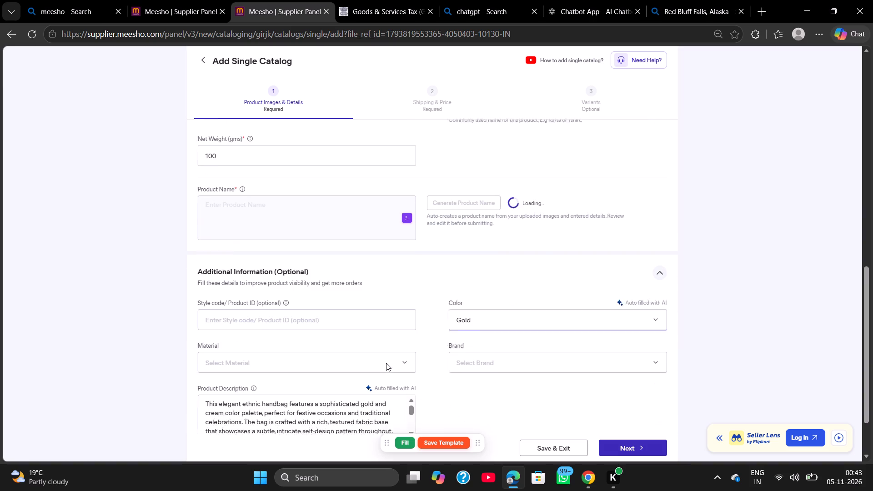
{"action": "scroll", "coordinate": [386, 363], "scroll_direction": "down", "scroll_amount": 1}
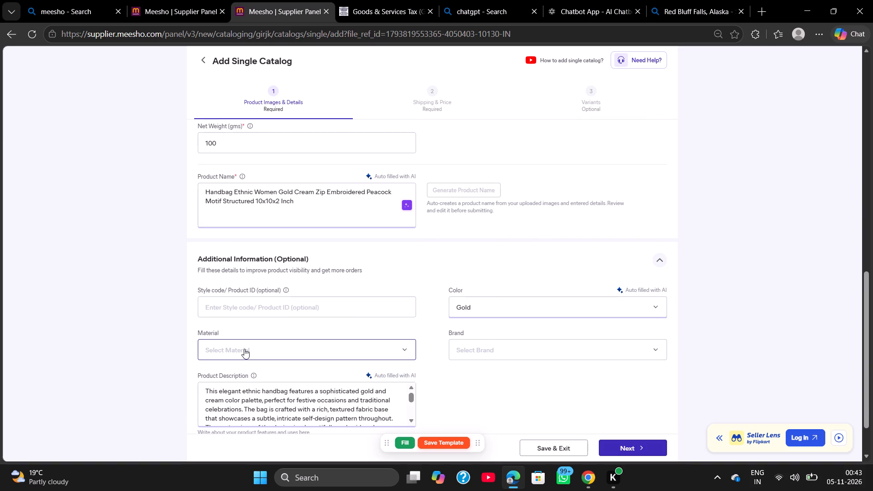
{"action": "left_click", "coordinate": [244, 349]}
{"action": "left_click", "coordinate": [233, 286]}
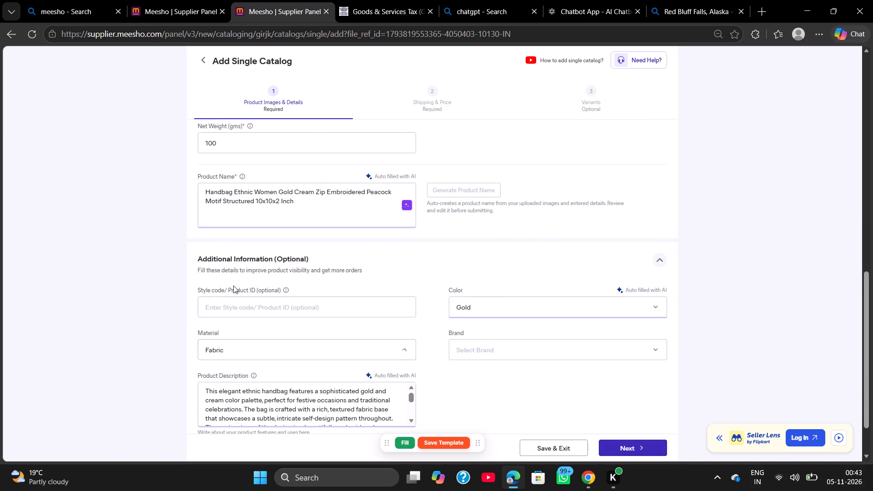
{"action": "scroll", "coordinate": [509, 419], "scroll_direction": "down", "scroll_amount": 2}
{"action": "left_click", "coordinate": [659, 451]}
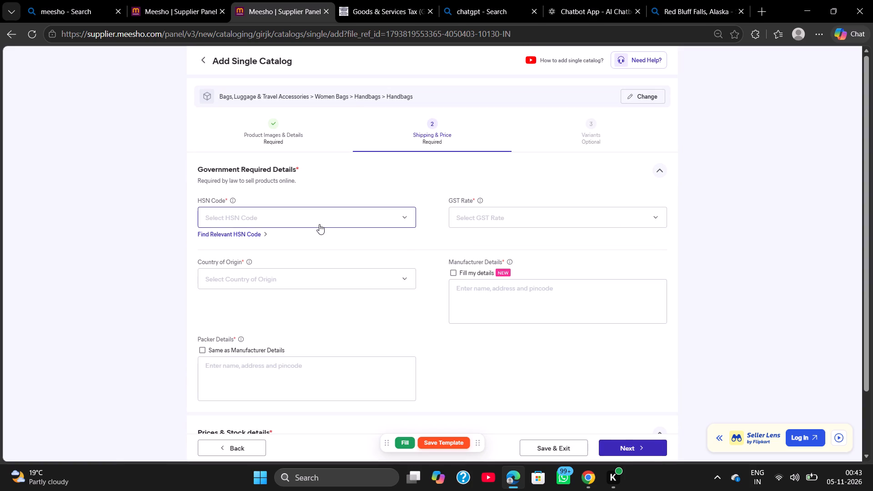
Set the HSN code to 4202, the GST rate to 18 and the country of origin to India.
{"action": "left_click", "coordinate": [319, 224]}
{"action": "left_click", "coordinate": [282, 275]}
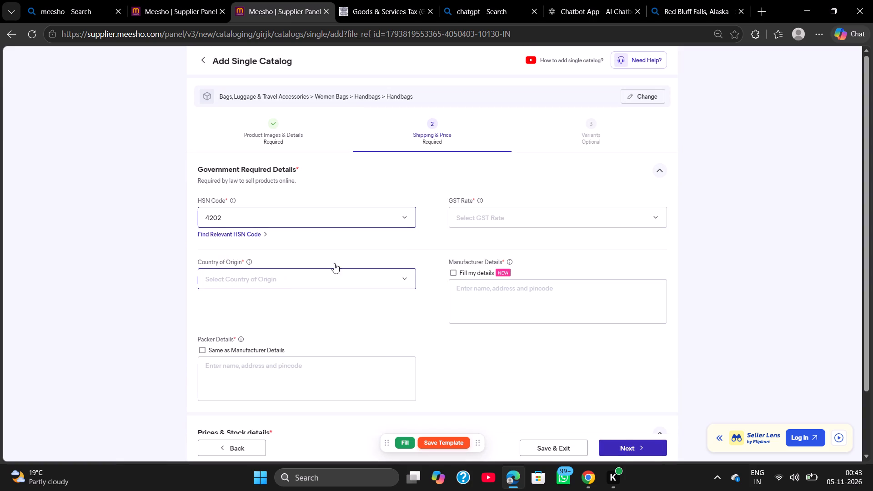
{"action": "left_click", "coordinate": [481, 215]}
{"action": "left_click", "coordinate": [487, 273]}
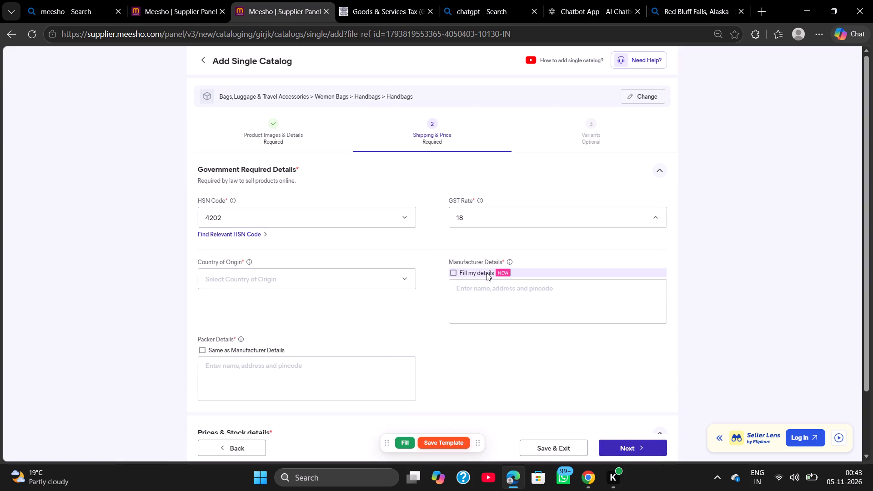
{"action": "left_click", "coordinate": [327, 284]}
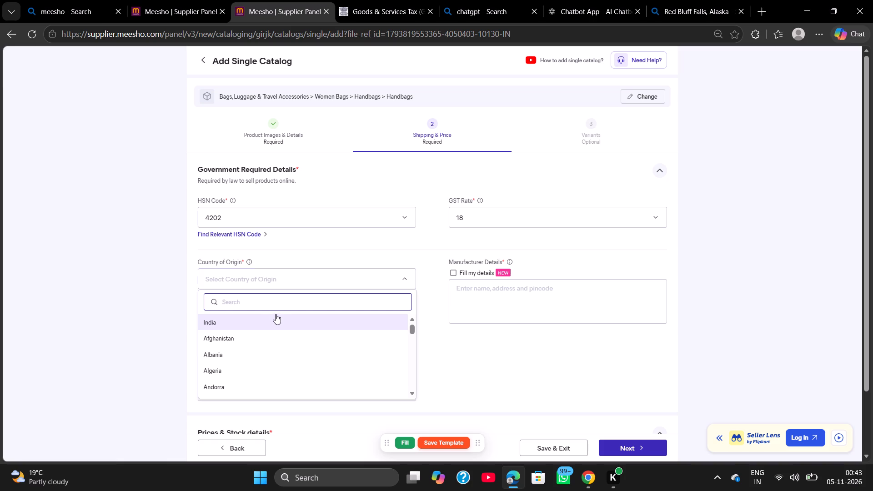
{"action": "left_click", "coordinate": [276, 320]}
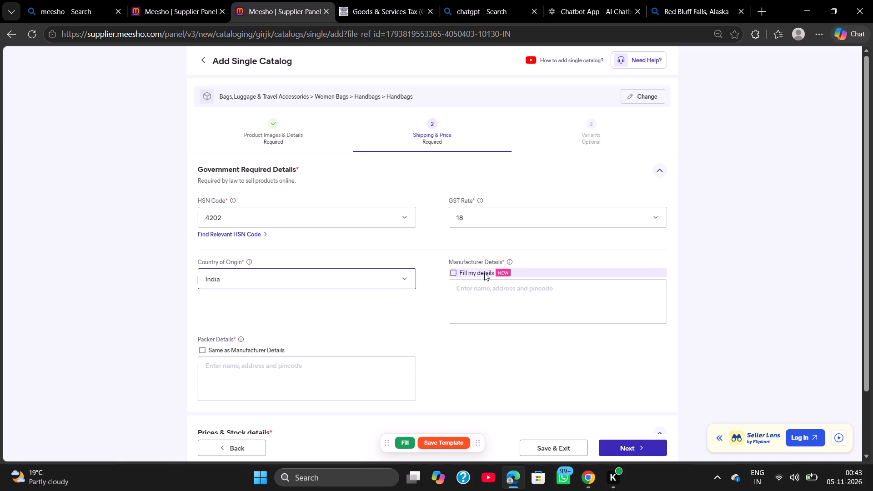
Fill the manufacturer details with the seller's own saved details and reuse them as the packer details.
{"action": "left_click", "coordinate": [484, 273]}
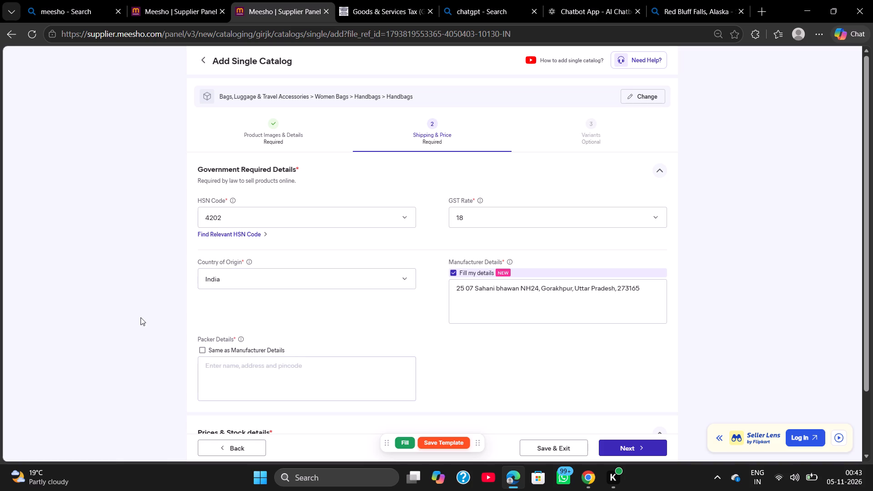
{"action": "left_click", "coordinate": [215, 348]}
Apply Free Size as the selected size in the prices and stock details.
{"action": "scroll", "coordinate": [511, 360], "scroll_direction": "down", "scroll_amount": 2}
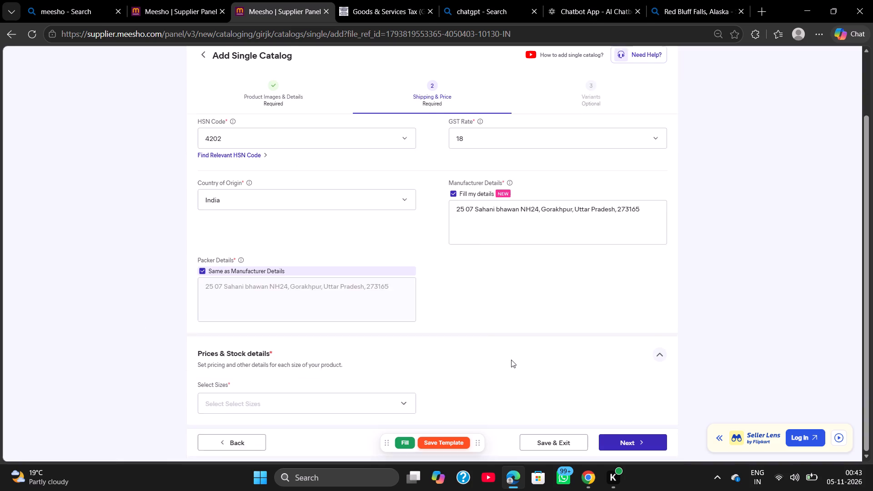
{"action": "scroll", "coordinate": [511, 360], "scroll_direction": "down", "scroll_amount": 2}
{"action": "left_click", "coordinate": [236, 409]}
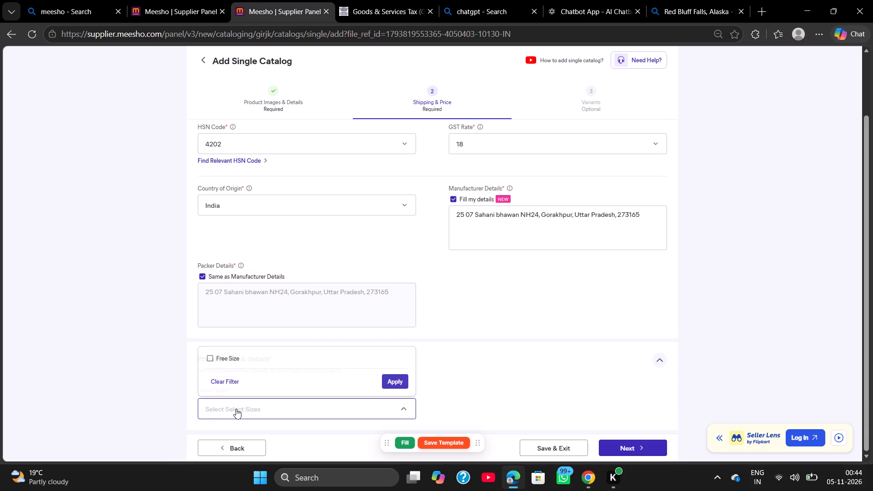
{"action": "left_click", "coordinate": [219, 357]}
{"action": "left_click", "coordinate": [391, 377]}
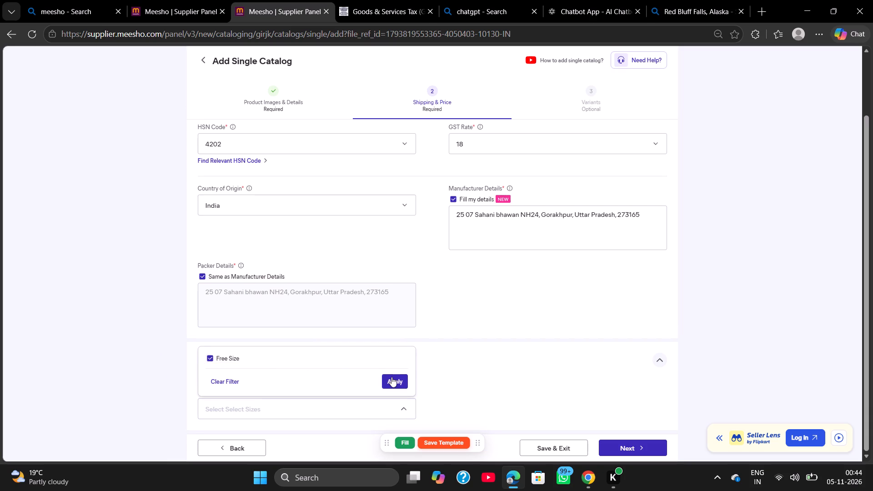
Set the Free Size Meesho price to 190, wrong/defective returns price to 187, MRP to 399 and stock to 1000.
{"action": "scroll", "coordinate": [508, 349], "scroll_direction": "down", "scroll_amount": 3}
{"action": "left_click", "coordinate": [256, 282]}
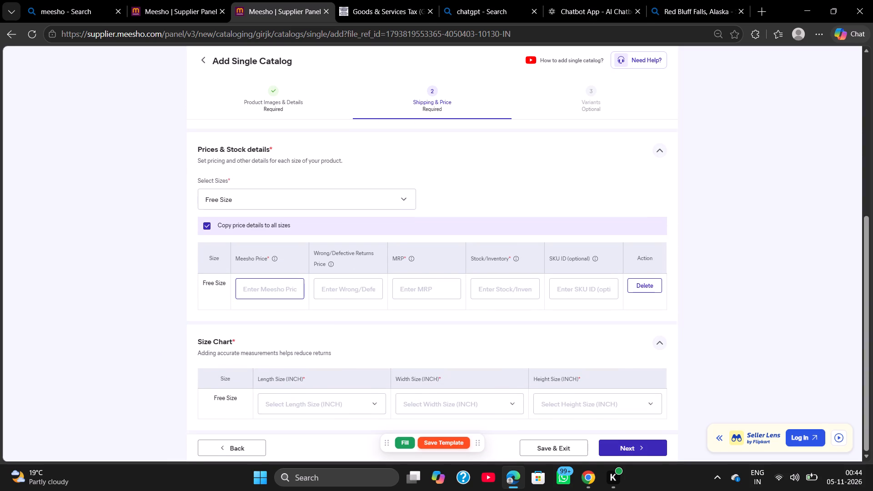
{"action": "type", "text": "190"}
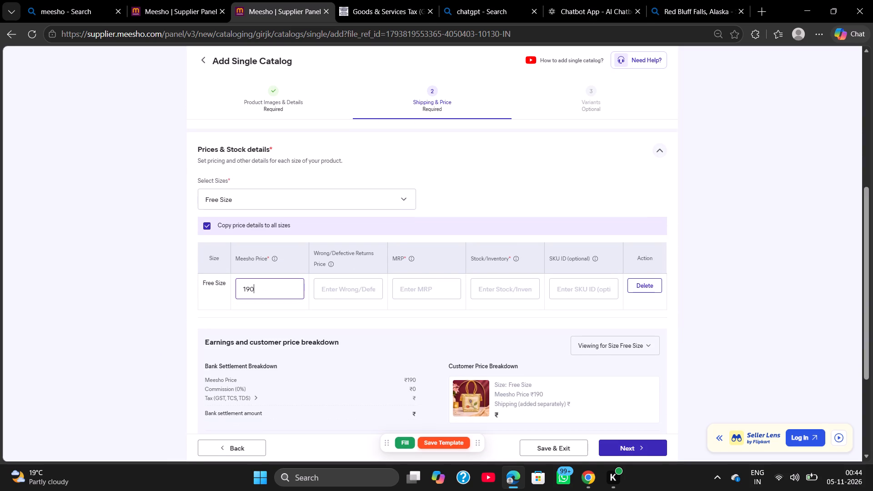
{"action": "left_click", "coordinate": [341, 300]}
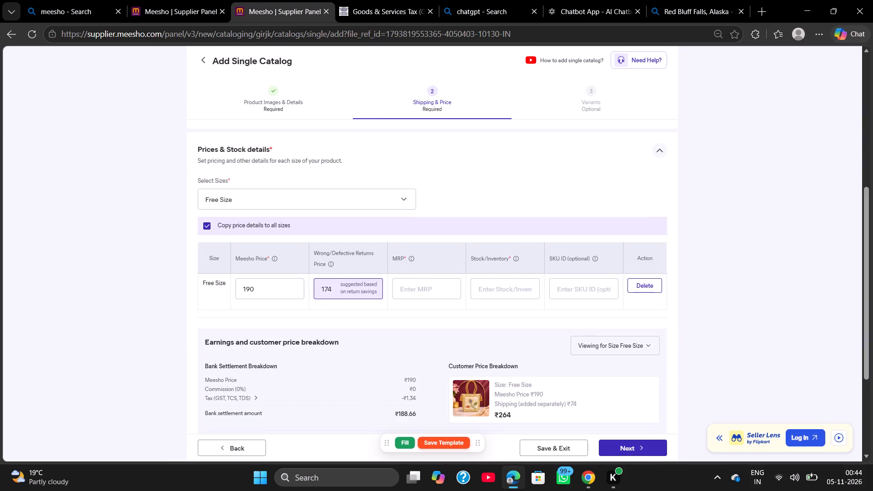
{"action": "left_click", "coordinate": [333, 291]}
{"action": "key", "text": "BackSpace"}
{"action": "key", "text": "BackSpace"}
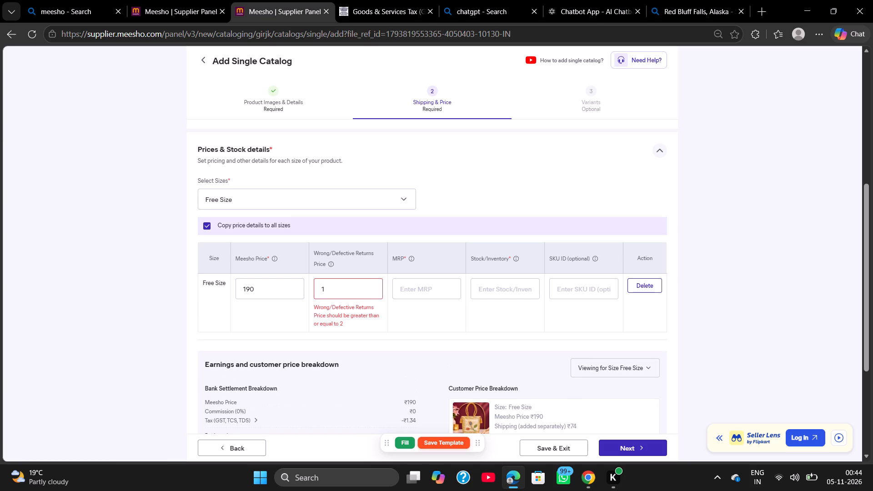
{"action": "type", "text": "87"}
{"action": "left_click", "coordinate": [409, 291]}
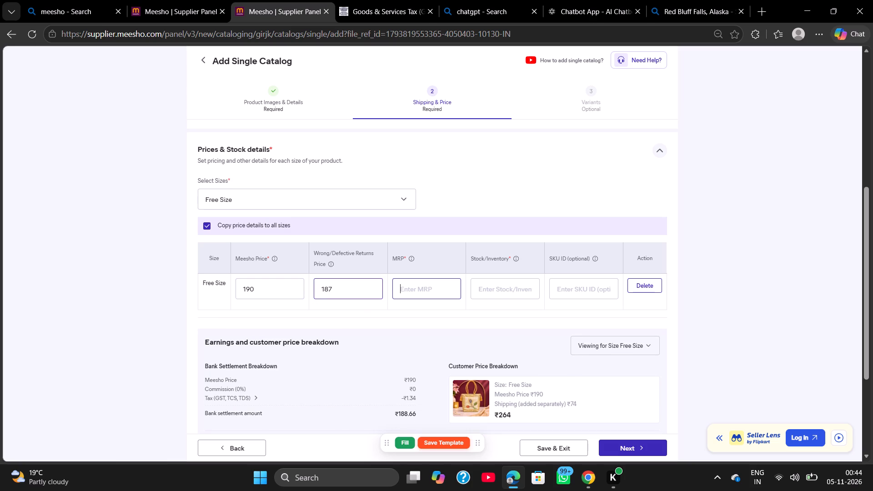
{"action": "type", "text": "399"}
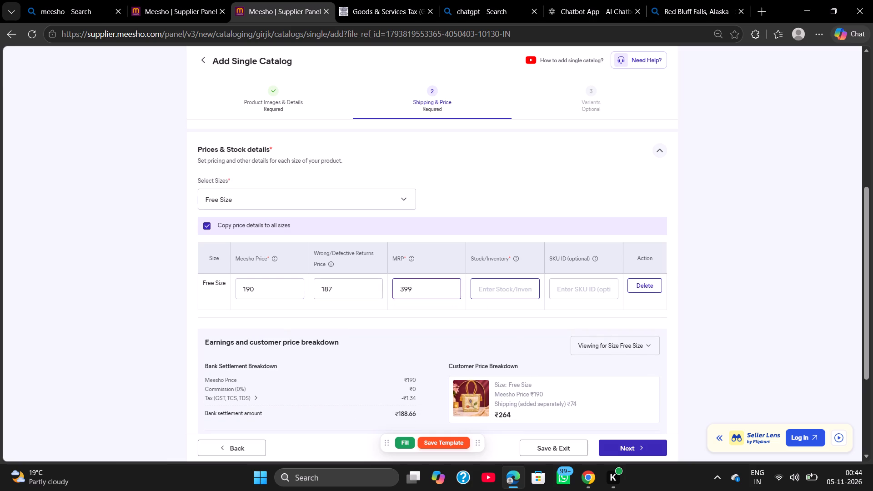
{"action": "left_click", "coordinate": [492, 294]}
{"action": "type", "text": "1000"}
Fill the Free Size row of the size chart with length 10, width 2 and height 10 inches.
{"action": "scroll", "coordinate": [472, 335], "scroll_direction": "down", "scroll_amount": 4}
{"action": "scroll", "coordinate": [370, 349], "scroll_direction": "down", "scroll_amount": 2}
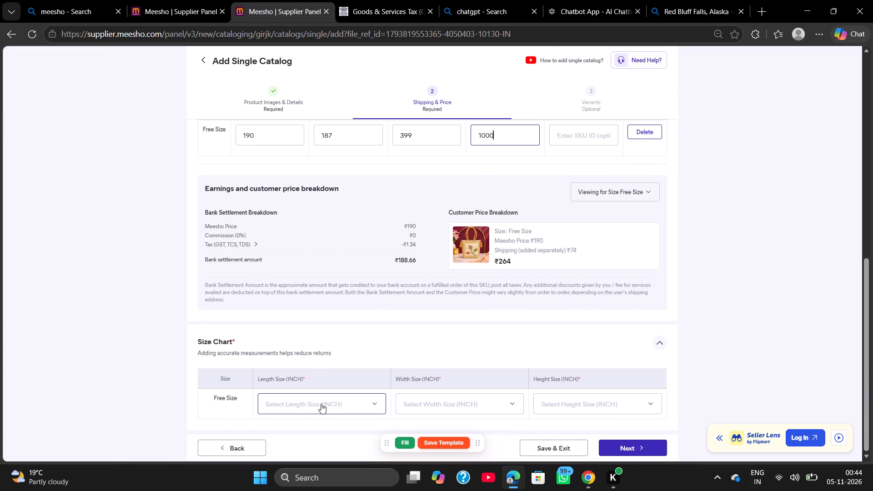
{"action": "left_click", "coordinate": [321, 404]}
{"action": "left_click", "coordinate": [291, 382]}
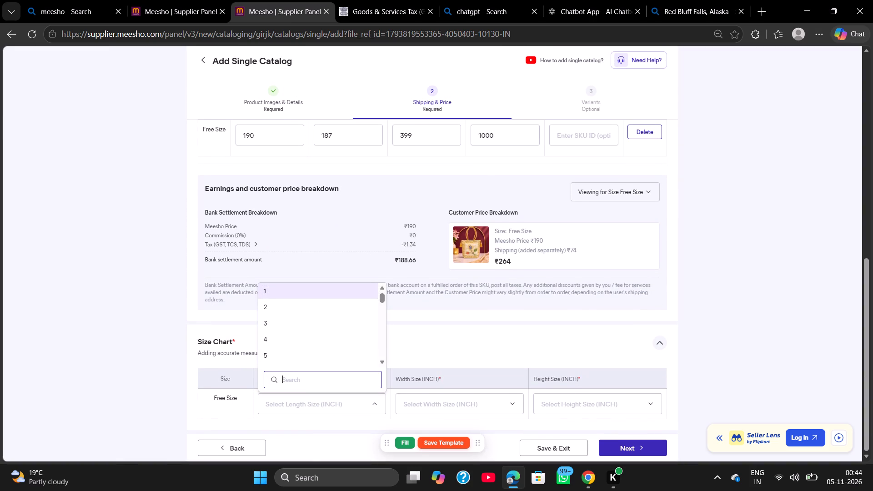
{"action": "key", "text": "1"}
{"action": "key", "text": "0"}
{"action": "left_click", "coordinate": [276, 361]}
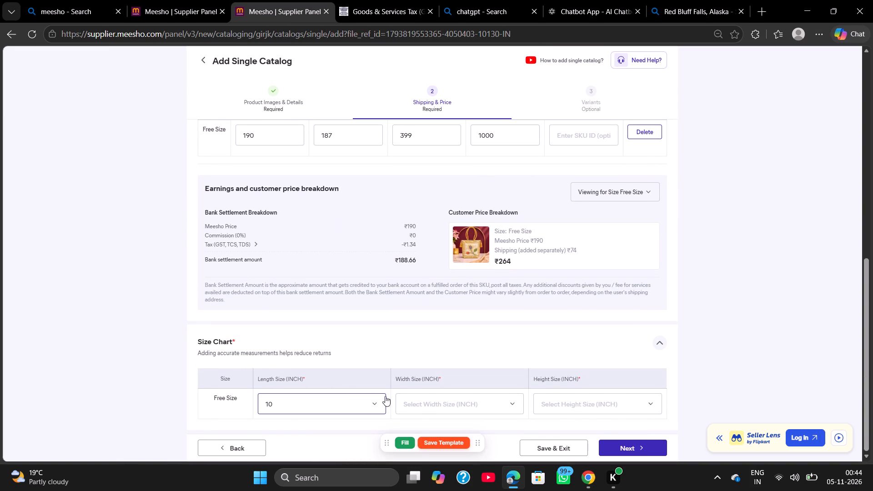
{"action": "left_click", "coordinate": [426, 406]}
{"action": "key", "text": "2"}
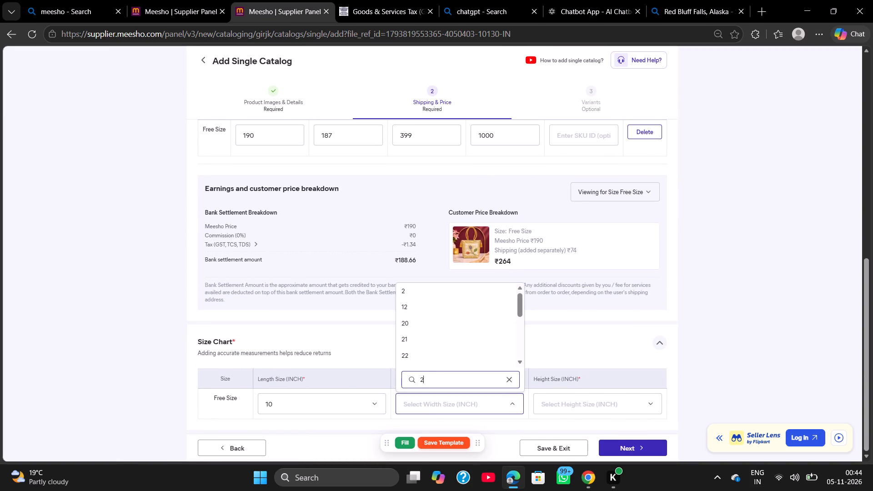
{"action": "left_click", "coordinate": [411, 296]}
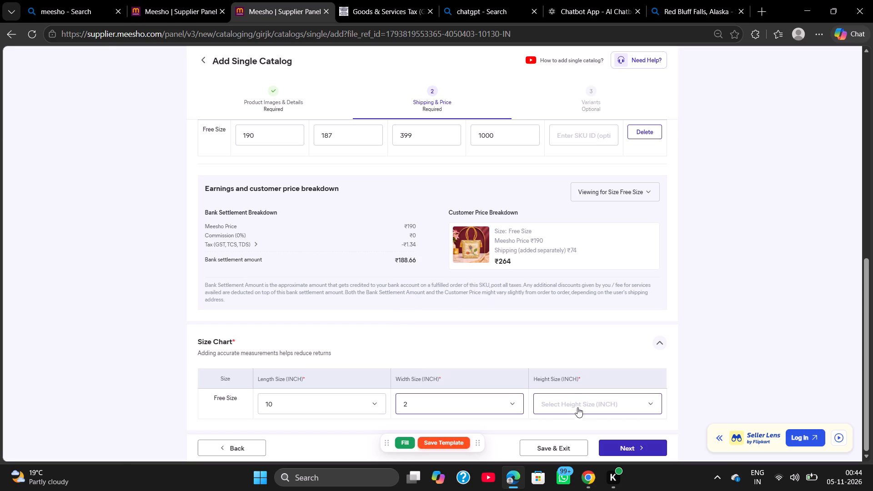
{"action": "left_click", "coordinate": [577, 402]}
{"action": "type", "text": "10"}
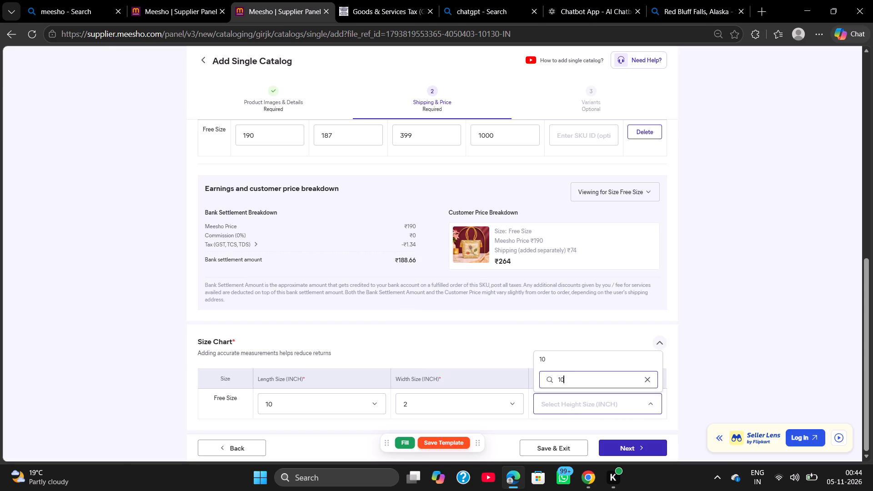
{"action": "left_click", "coordinate": [567, 357]}
Submit the catalog for quality check without adding variants, and dismiss the catalog visibility suggestions.
{"action": "scroll", "coordinate": [497, 335], "scroll_direction": "down", "scroll_amount": 2}
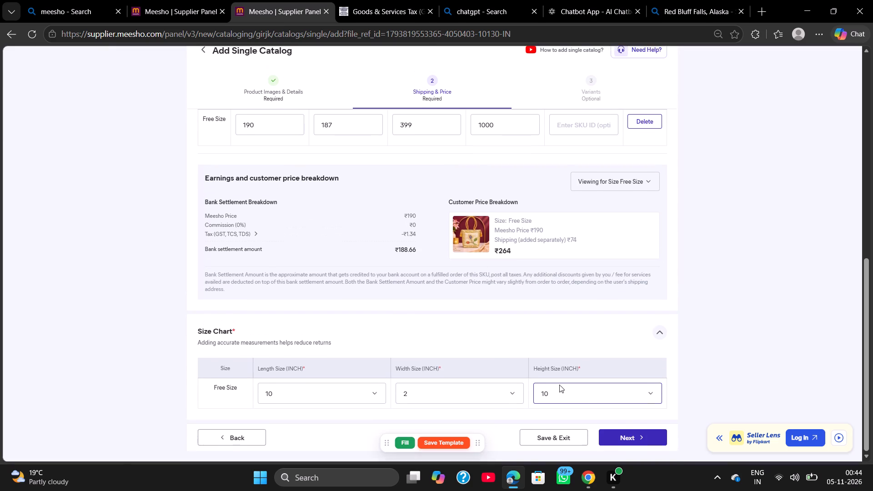
{"action": "left_click", "coordinate": [622, 444]}
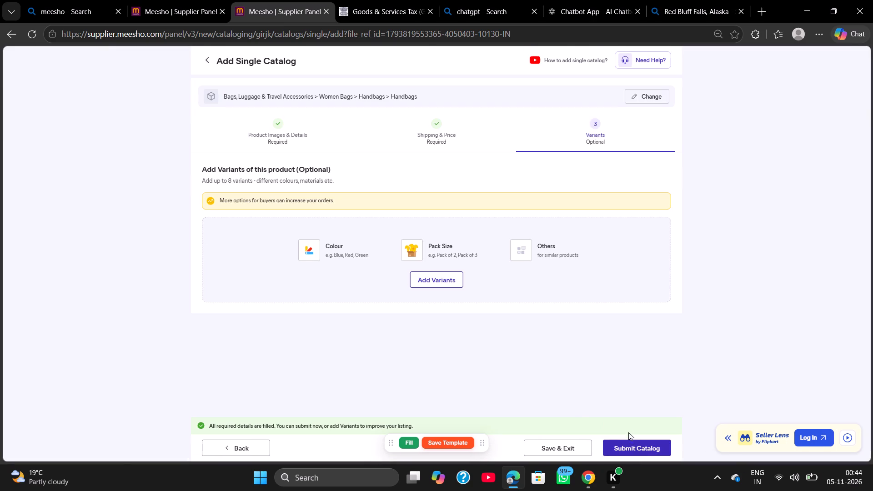
{"action": "left_click", "coordinate": [642, 447]}
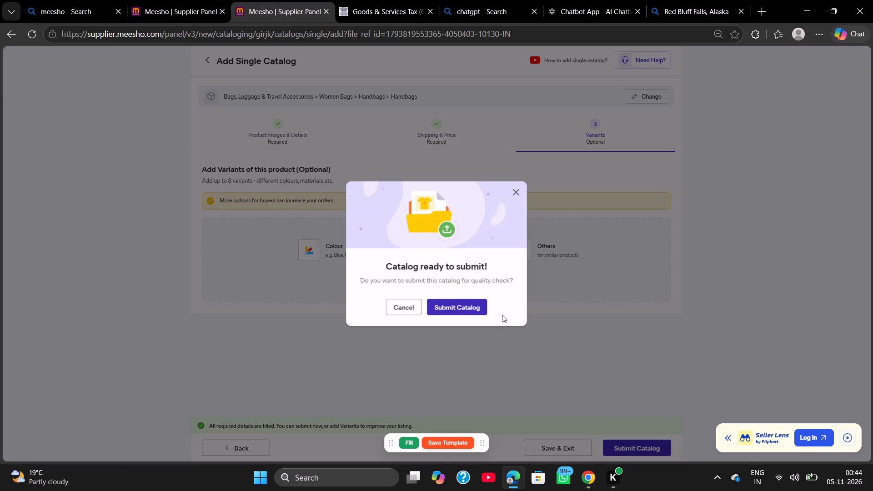
{"action": "left_click", "coordinate": [462, 305]}
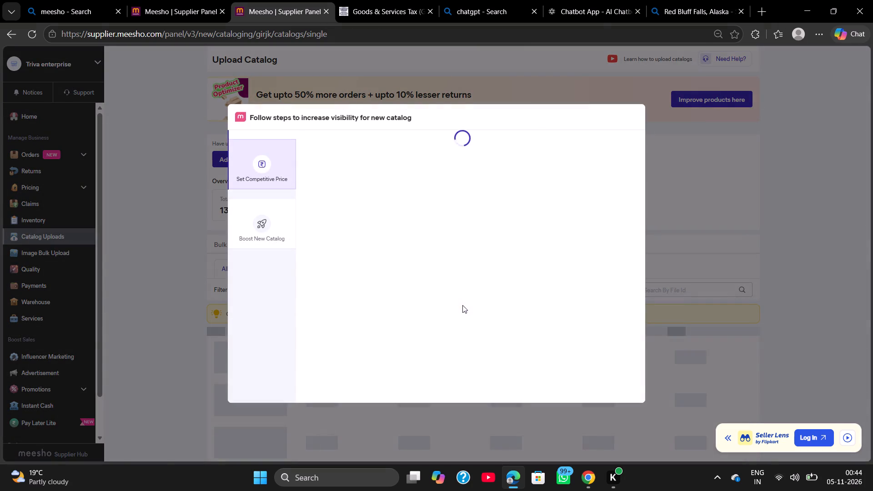
{"action": "left_click", "coordinate": [632, 114]}
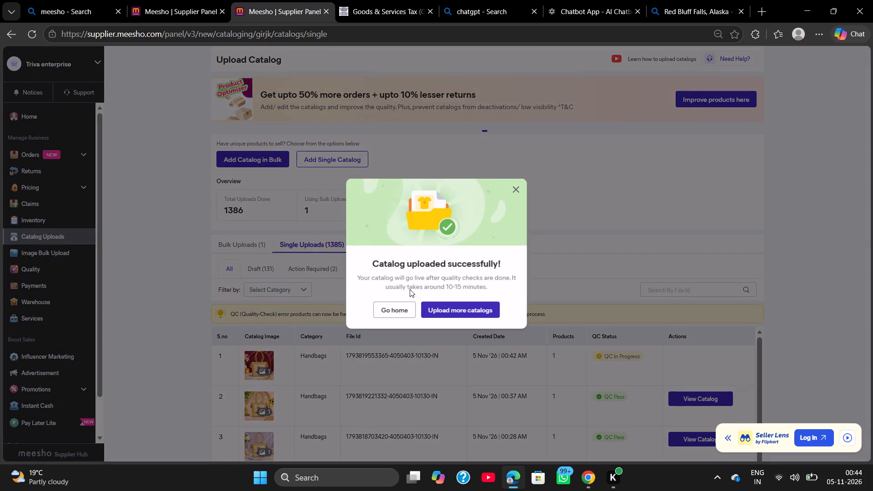
Dismiss the upload confirmation and examine the QC status of the recent single catalog uploads.
{"action": "left_click", "coordinate": [516, 188]}
{"action": "scroll", "coordinate": [568, 263], "scroll_direction": "down", "scroll_amount": 2}
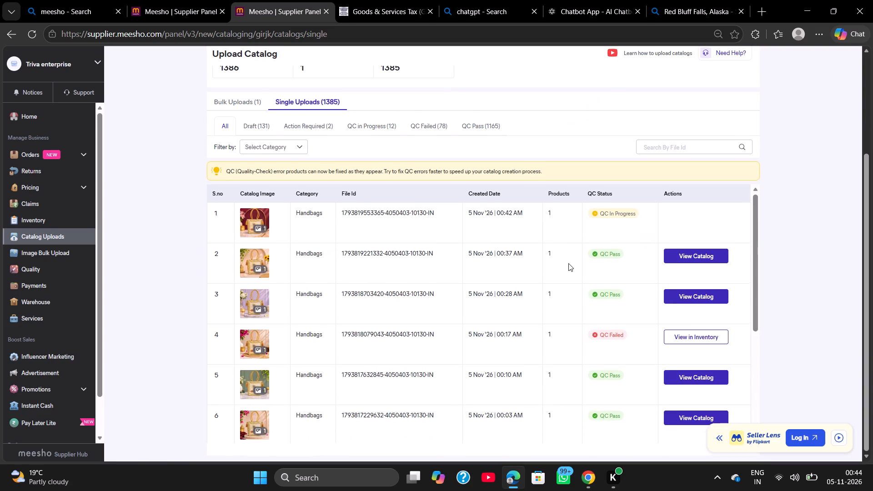
{"action": "scroll", "coordinate": [597, 281], "scroll_direction": "up", "scroll_amount": 3}
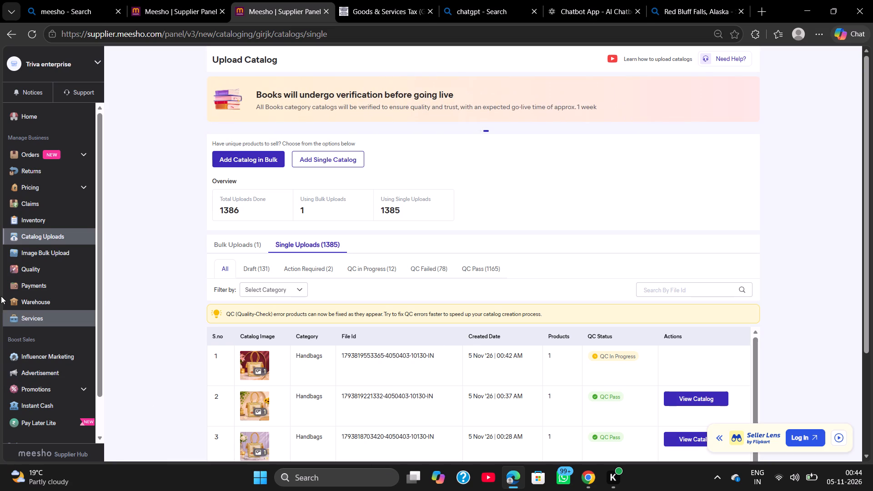
Review the upcoming payments scheduled for the next 7 days, and return to the Payments overview.
{"action": "left_click", "coordinate": [28, 282]}
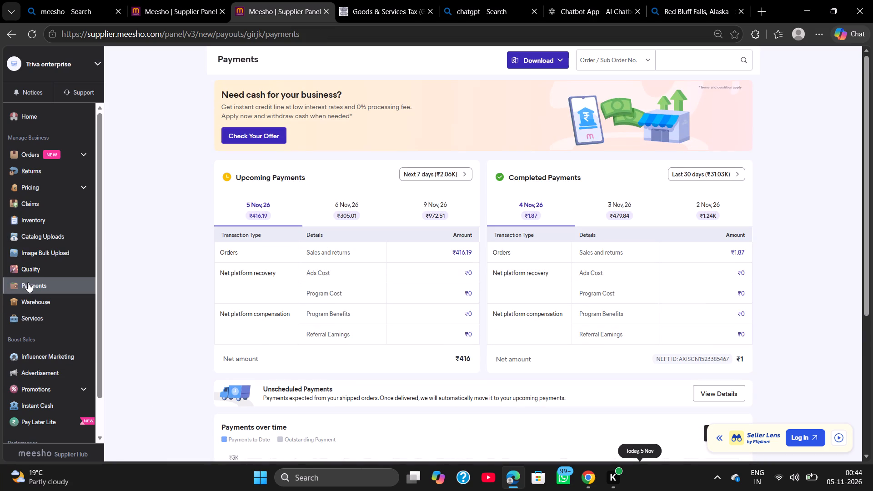
{"action": "left_click", "coordinate": [422, 171]}
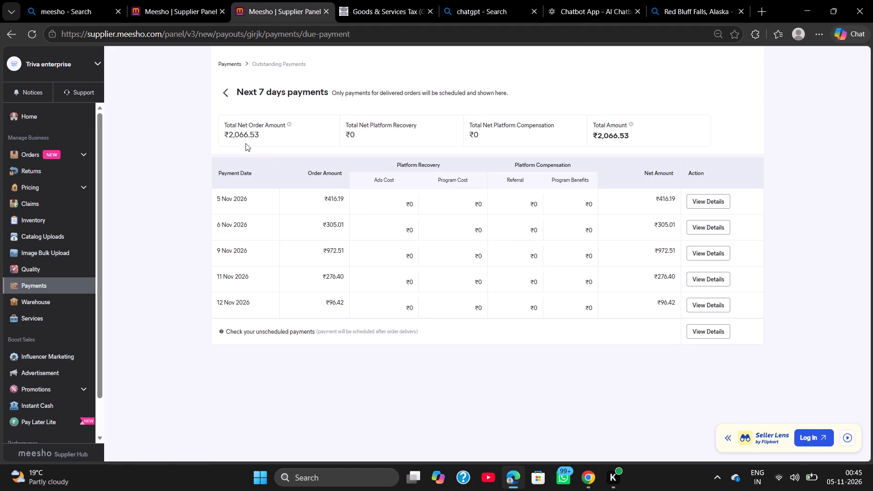
{"action": "left_click", "coordinate": [221, 91]}
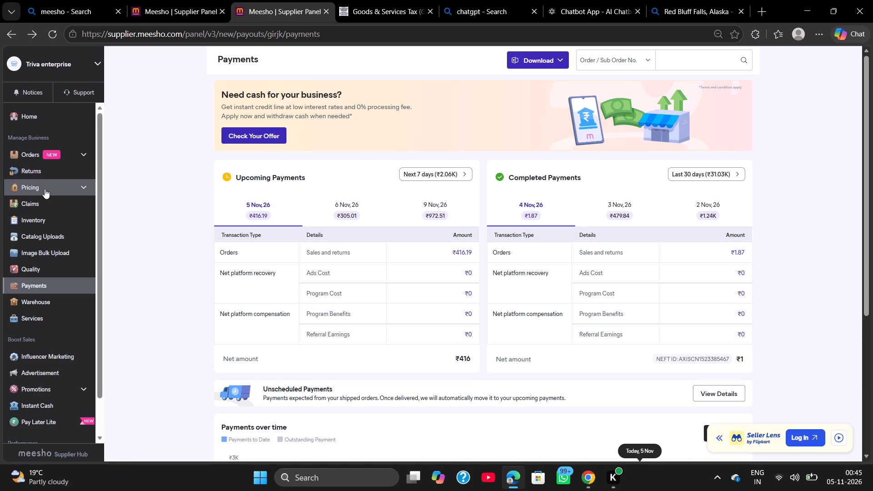
Open the Orders page to check the pending orders.
{"action": "left_click", "coordinate": [25, 149]}
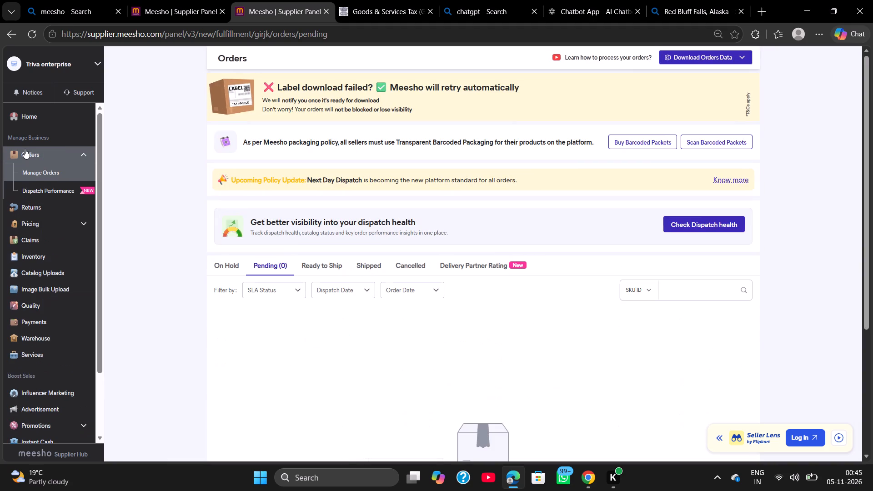